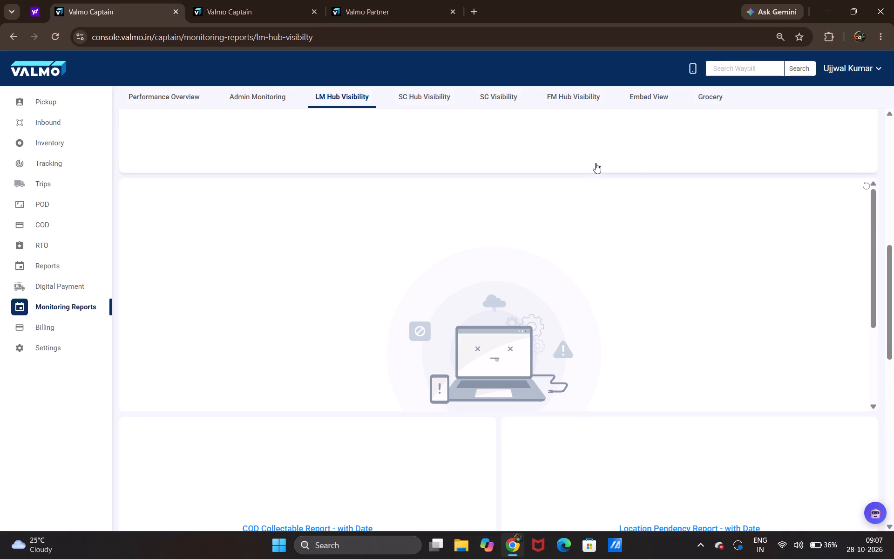
Reload the blank report section directly above the COD Collectable Report in LM Hub Visibility.
{"action": "left_click", "coordinate": [865, 184]}
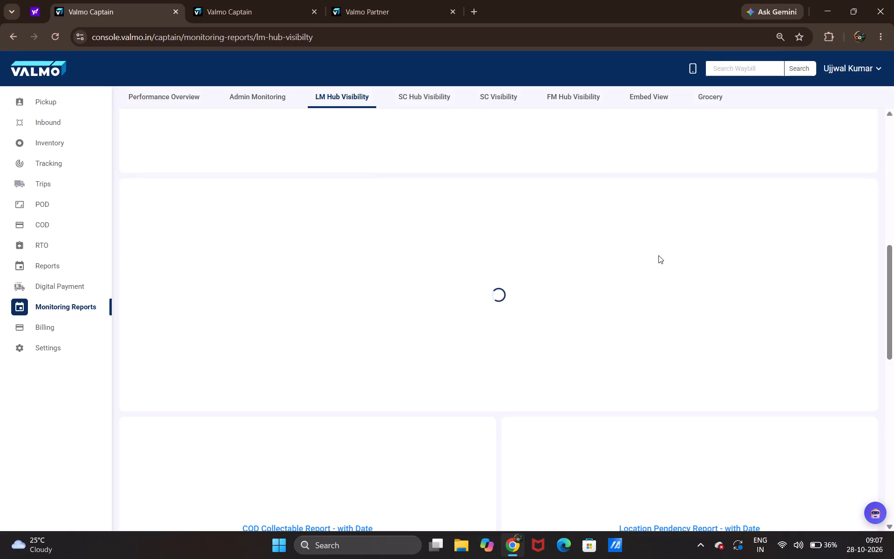
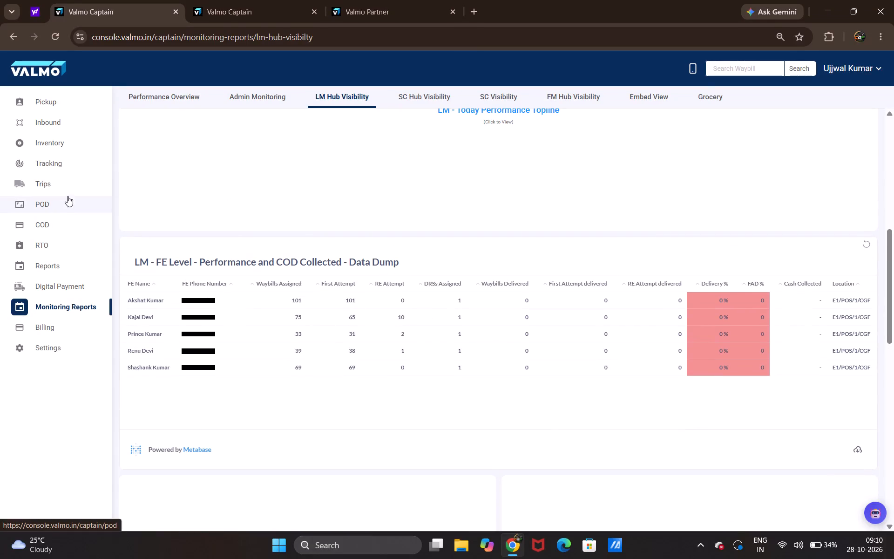
Open the RTO section and look through its RTO Eligible, RTO Upload and RTO Manifest views.
{"action": "left_click", "coordinate": [63, 174]}
{"action": "left_click", "coordinate": [64, 233]}
{"action": "left_click", "coordinate": [63, 241]}
{"action": "left_click", "coordinate": [68, 241]}
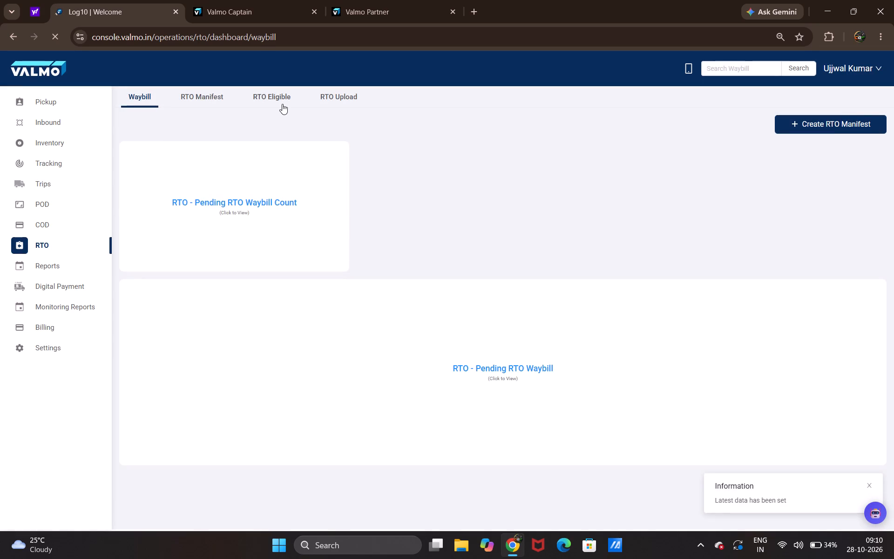
{"action": "left_click", "coordinate": [282, 104]}
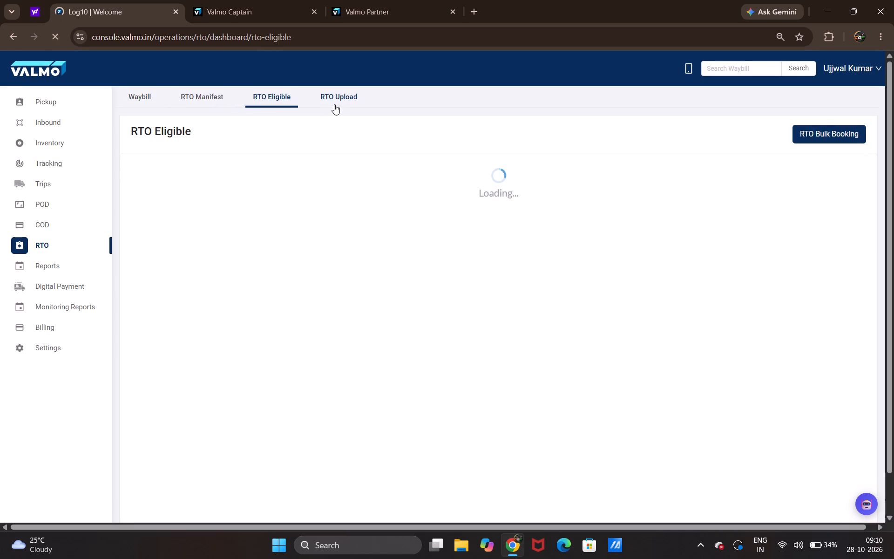
{"action": "left_click", "coordinate": [337, 103]}
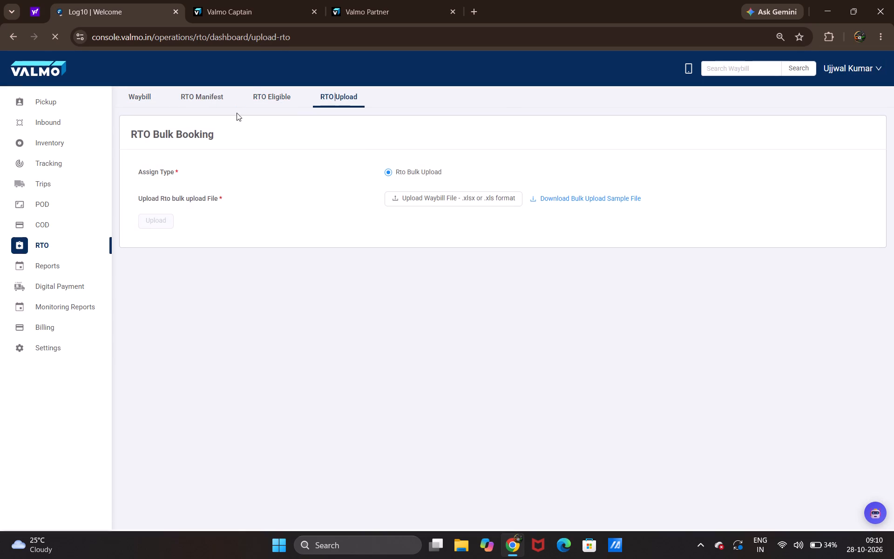
{"action": "left_click", "coordinate": [209, 99]}
Load the Pending RTO Waybill Count and Pending RTO Waybill reports in the RTO section's Waybill view.
{"action": "left_click", "coordinate": [147, 96]}
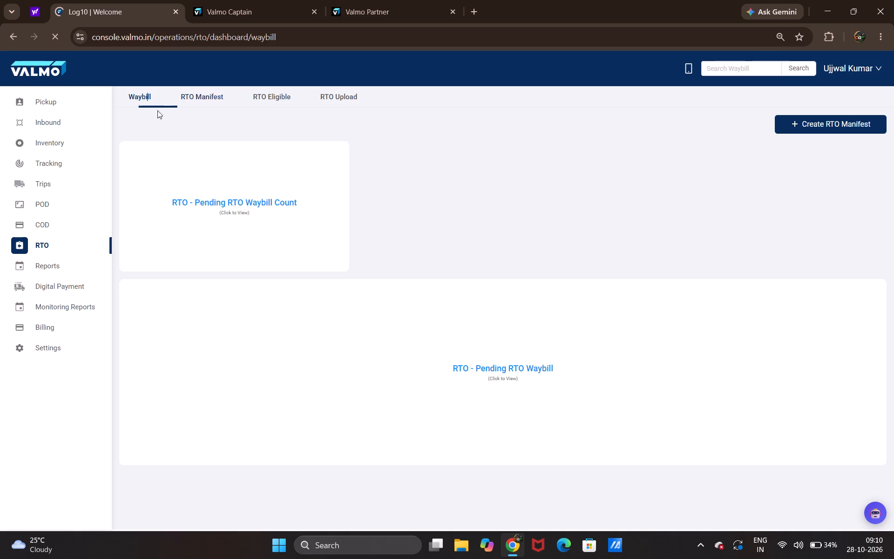
{"action": "left_click", "coordinate": [217, 176]}
{"action": "left_click", "coordinate": [313, 290]}
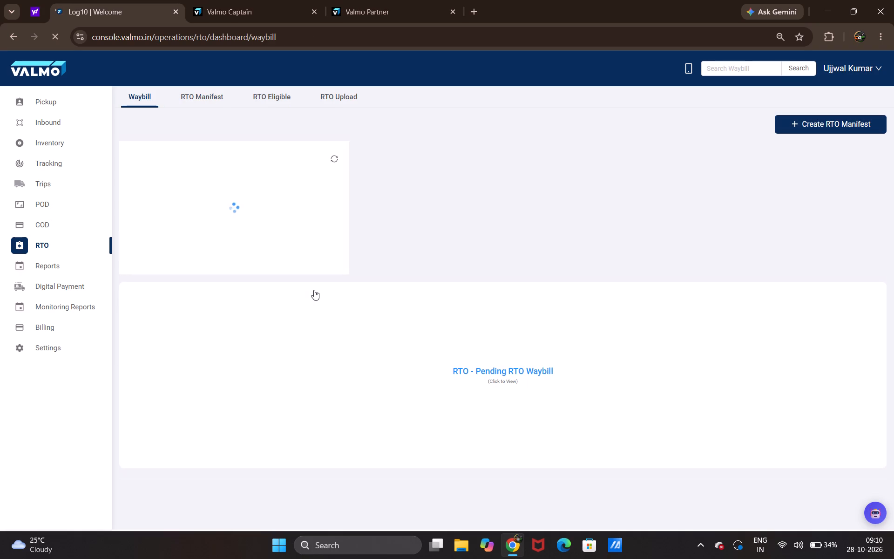
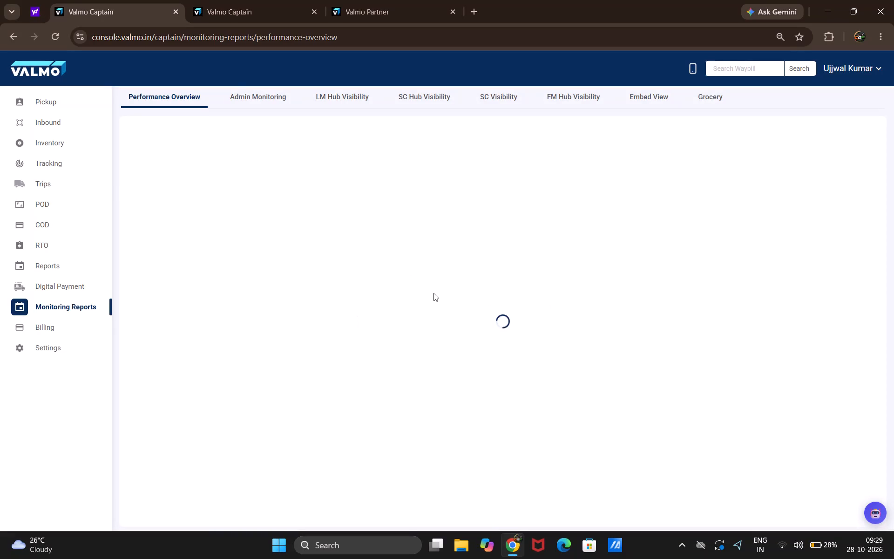
In LM Hub Visibility, load the LM - Today Performance Topline and LM - FE Level - Performance and COD Collected - Today reports.
{"action": "left_click", "coordinate": [340, 102]}
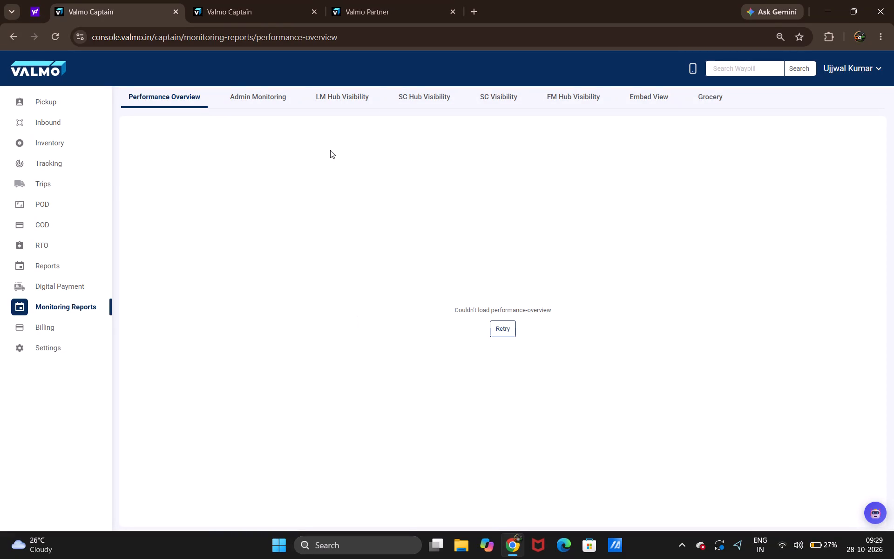
{"action": "left_click", "coordinate": [453, 263]}
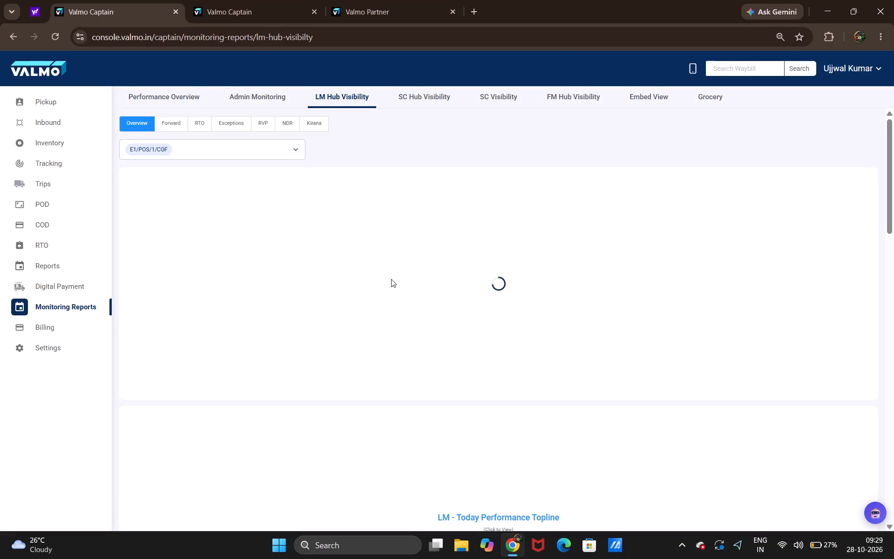
{"action": "scroll", "coordinate": [397, 292], "scroll_direction": "down", "scroll_amount": 4}
{"action": "left_click", "coordinate": [448, 285]}
{"action": "scroll", "coordinate": [451, 293], "scroll_direction": "down", "scroll_amount": 4}
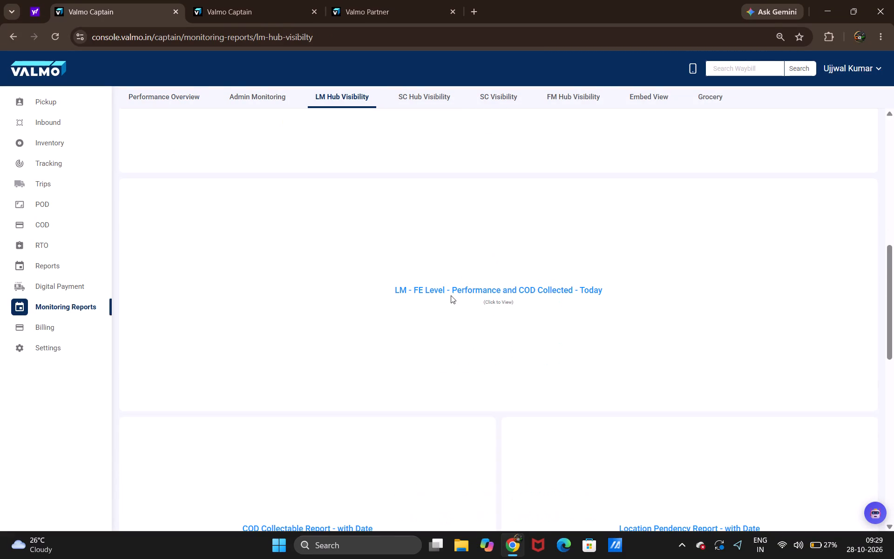
{"action": "left_click", "coordinate": [451, 296]}
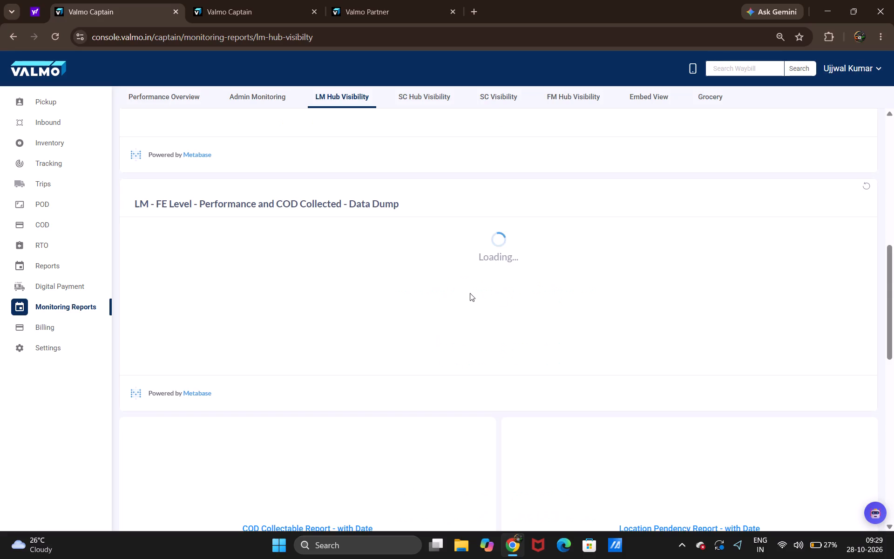
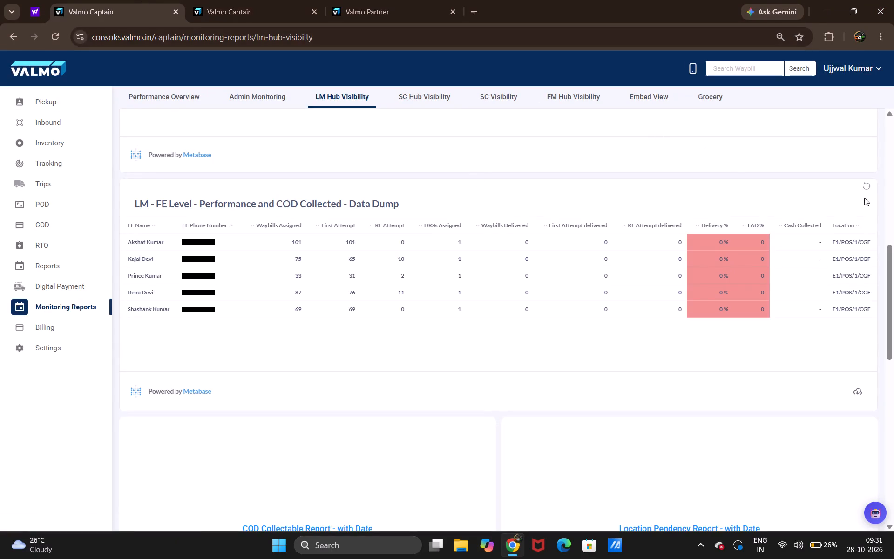
Refresh the LM - FE Level - Performance and COD Collected - Data Dump report and the report above it.
{"action": "left_click", "coordinate": [866, 184]}
{"action": "scroll", "coordinate": [433, 190], "scroll_direction": "up", "scroll_amount": 4}
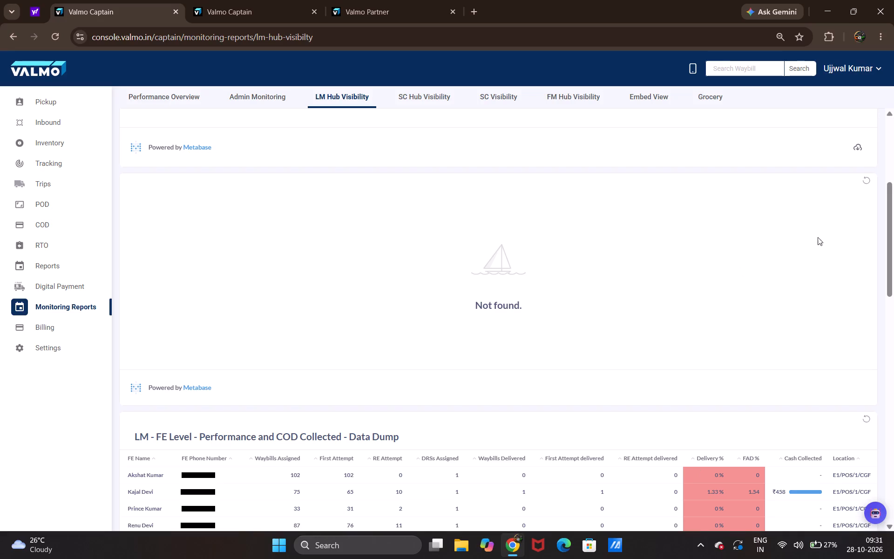
{"action": "left_click", "coordinate": [866, 180]}
{"action": "scroll", "coordinate": [607, 275], "scroll_direction": "down", "scroll_amount": 4}
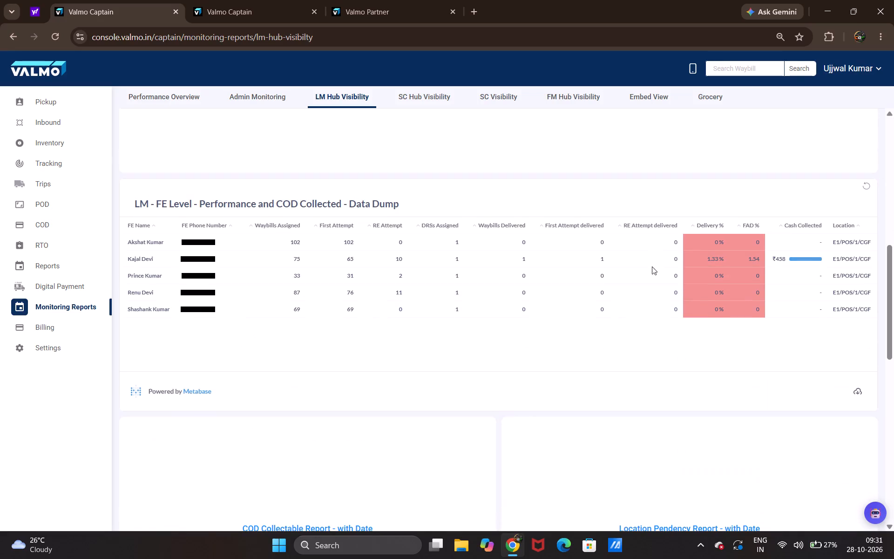
{"action": "left_click", "coordinate": [868, 184]}
Load the COD Collectable Report - with Date and the Location Pendency Report - with Date.
{"action": "scroll", "coordinate": [634, 246], "scroll_direction": "down", "scroll_amount": 3}
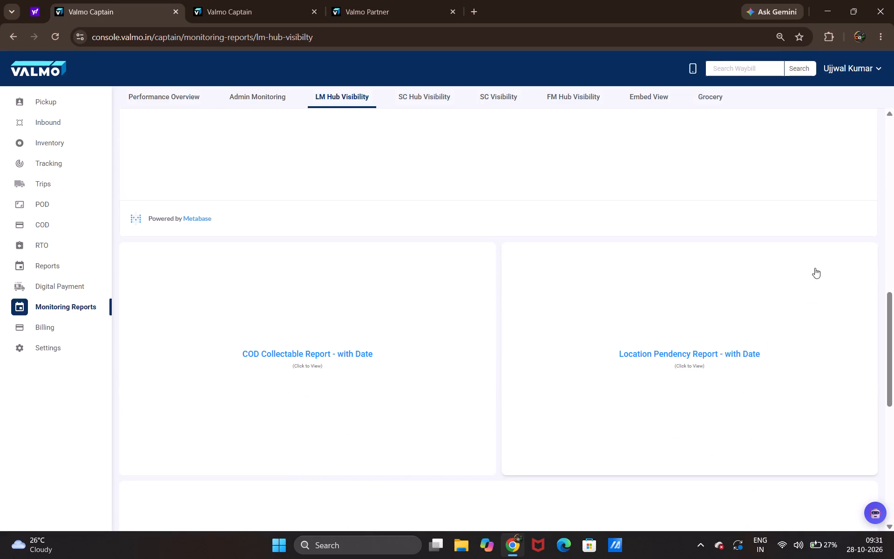
{"action": "scroll", "coordinate": [637, 319], "scroll_direction": "up", "scroll_amount": 4}
{"action": "scroll", "coordinate": [458, 363], "scroll_direction": "down", "scroll_amount": 3}
{"action": "left_click", "coordinate": [477, 361]}
{"action": "left_click", "coordinate": [650, 366]}
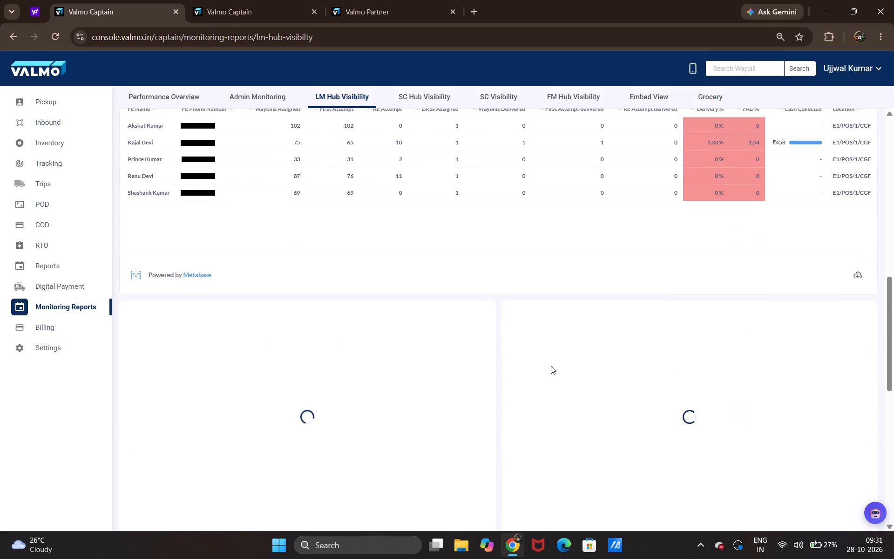
{"action": "scroll", "coordinate": [725, 348], "scroll_direction": "up", "scroll_amount": 2}
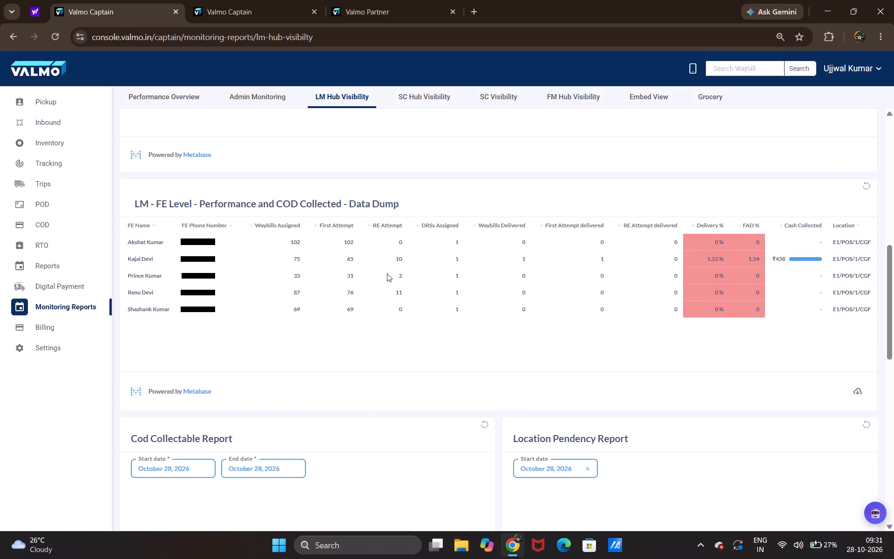
Refresh the LM - FE Level - Performance and COD Collected - Data Dump report again and review the reports above it.
{"action": "scroll", "coordinate": [328, 259], "scroll_direction": "down", "scroll_amount": 3}
{"action": "scroll", "coordinate": [328, 259], "scroll_direction": "up", "scroll_amount": 4}
{"action": "left_click", "coordinate": [865, 241]}
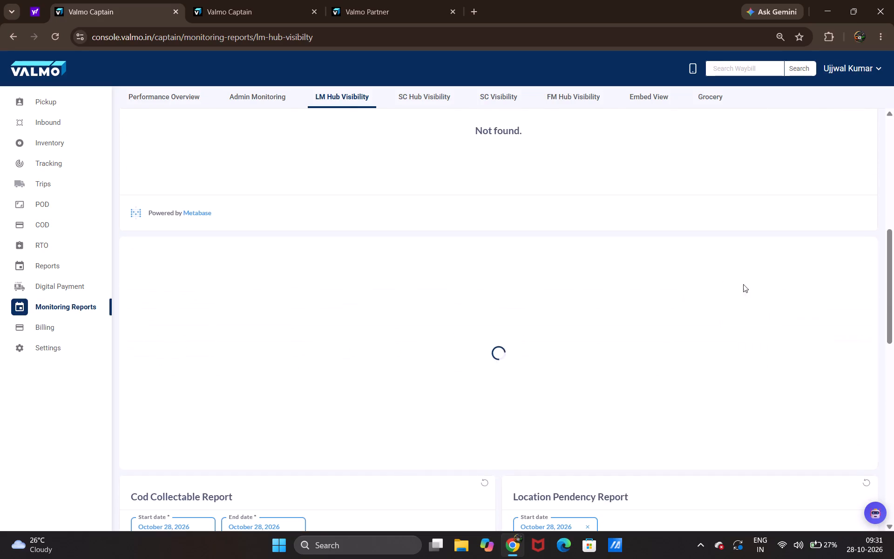
{"action": "scroll", "coordinate": [657, 291], "scroll_direction": "up", "scroll_amount": 5}
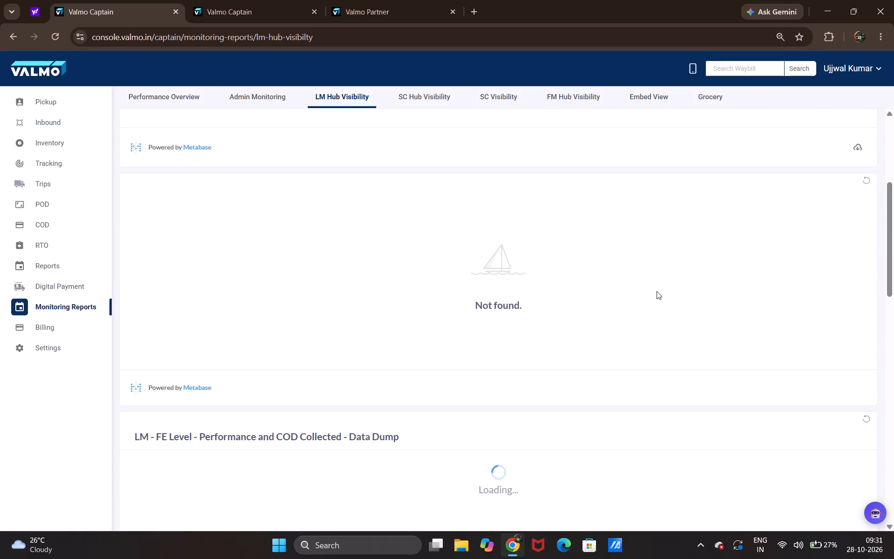
{"action": "scroll", "coordinate": [657, 291], "scroll_direction": "up", "scroll_amount": 5}
{"action": "scroll", "coordinate": [657, 291], "scroll_direction": "down", "scroll_amount": 3}
{"action": "scroll", "coordinate": [657, 291], "scroll_direction": "up", "scroll_amount": 4}
{"action": "scroll", "coordinate": [524, 295], "scroll_direction": "up", "scroll_amount": 8}
Load the Pickup Report - Location level in the Pickup section.
{"action": "left_click", "coordinate": [43, 98]}
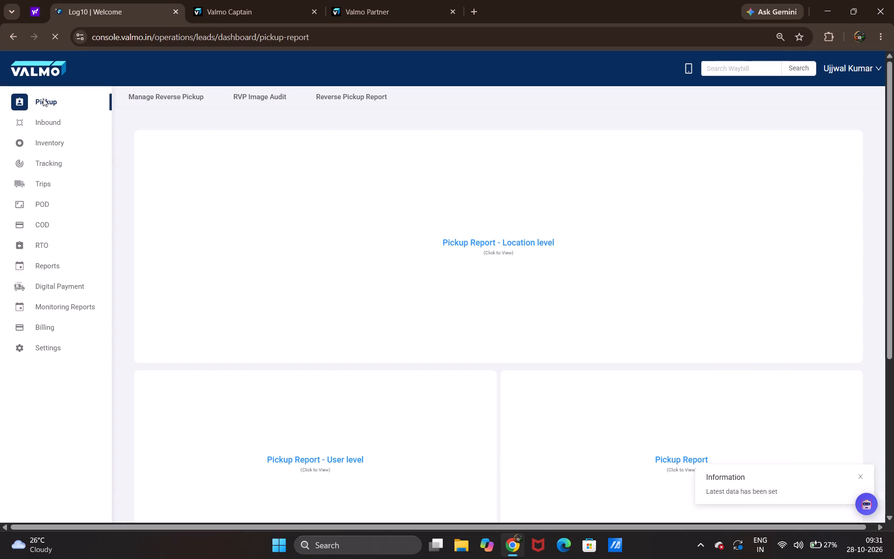
{"action": "left_click", "coordinate": [447, 211]}
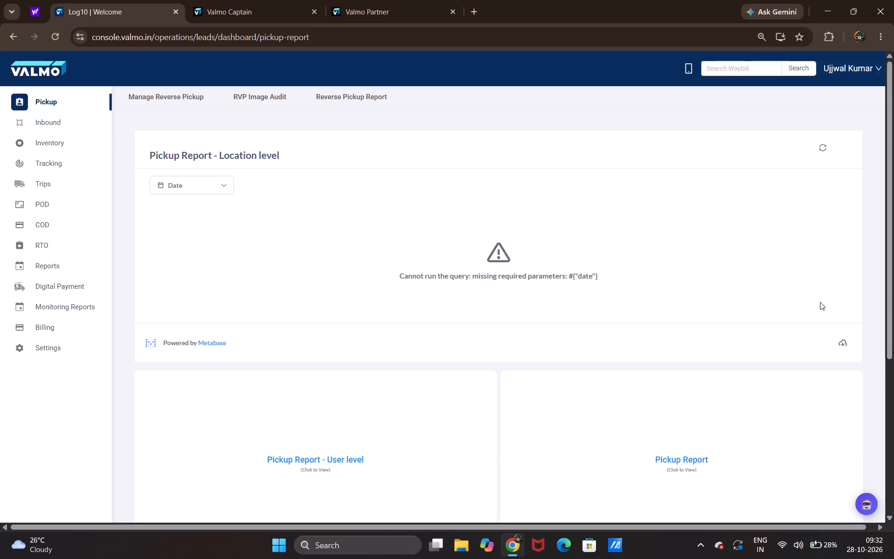
Open the Manage Reverse Pickup list.
{"action": "left_click", "coordinate": [159, 86]}
{"action": "left_click", "coordinate": [170, 100]}
{"action": "scroll", "coordinate": [447, 196], "scroll_direction": "down", "scroll_amount": 2}
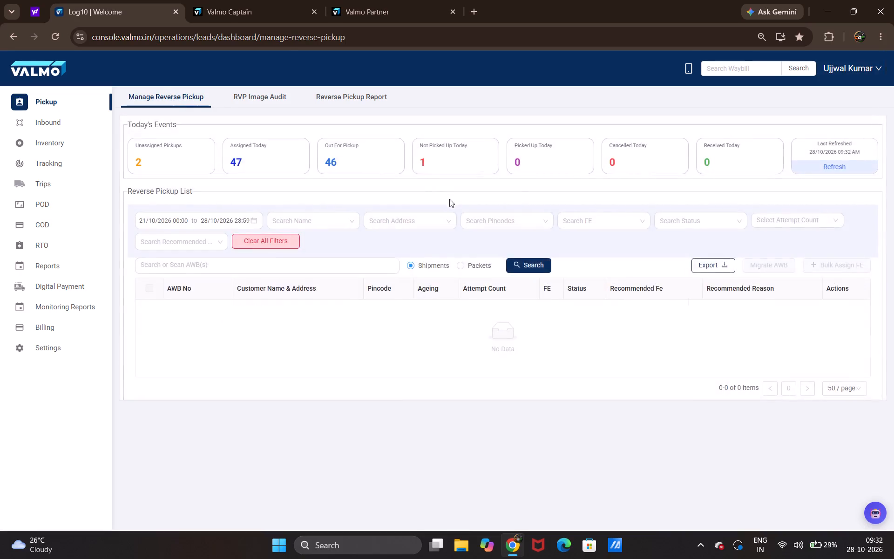
{"action": "scroll", "coordinate": [449, 199], "scroll_direction": "down", "scroll_amount": 14}
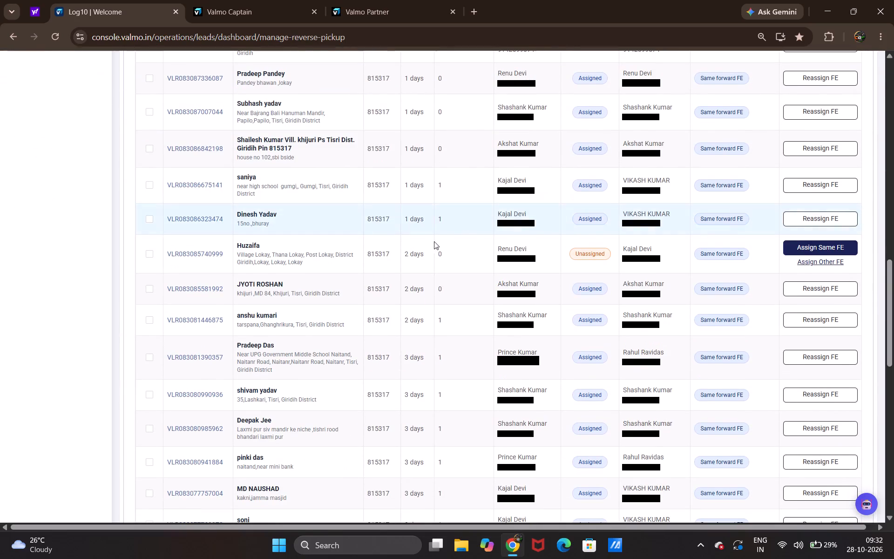
{"action": "left_click", "coordinate": [151, 255]}
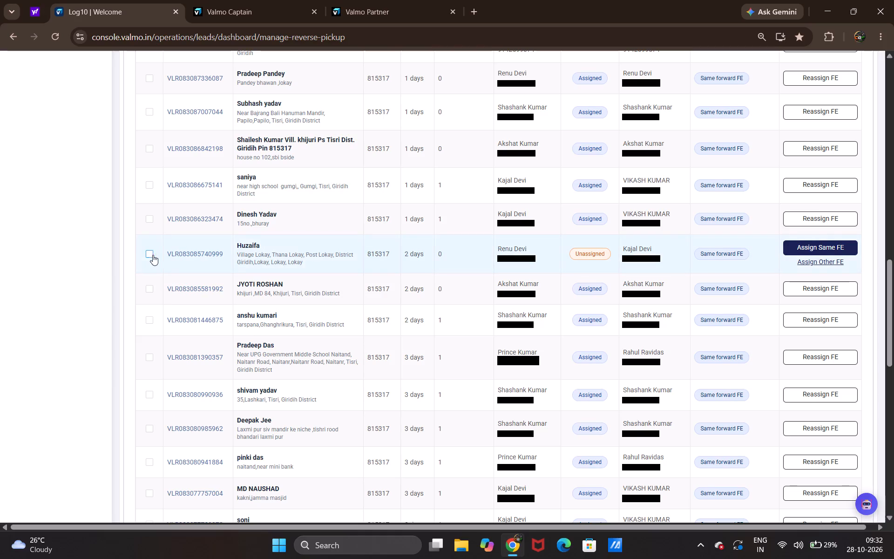
{"action": "left_click", "coordinate": [840, 260]}
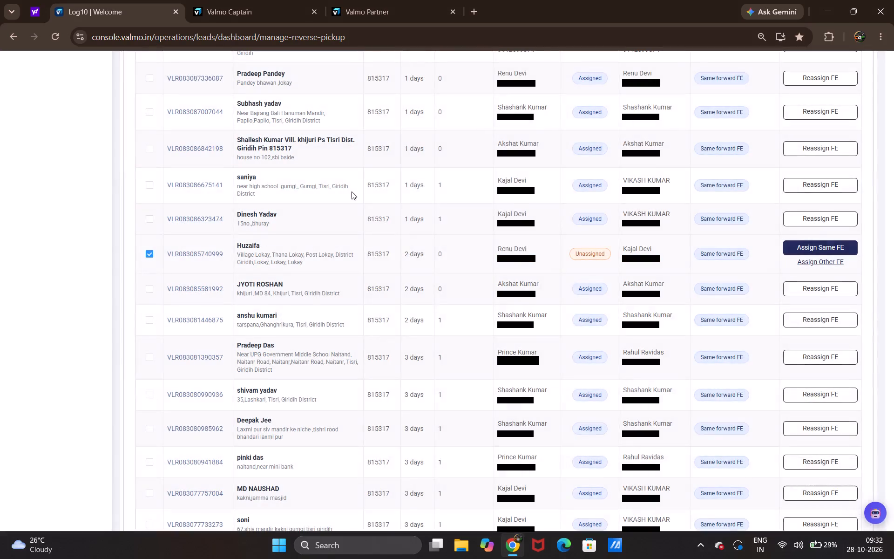
{"action": "left_click", "coordinate": [401, 232]}
{"action": "scroll", "coordinate": [393, 283], "scroll_direction": "down", "scroll_amount": 8}
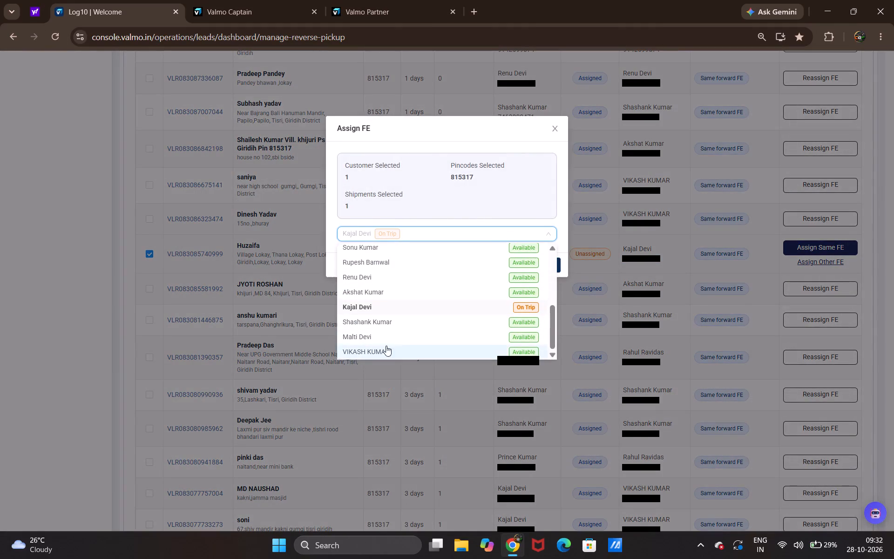
{"action": "scroll", "coordinate": [405, 335], "scroll_direction": "up", "scroll_amount": 7}
{"action": "scroll", "coordinate": [405, 332], "scroll_direction": "down", "scroll_amount": 13}
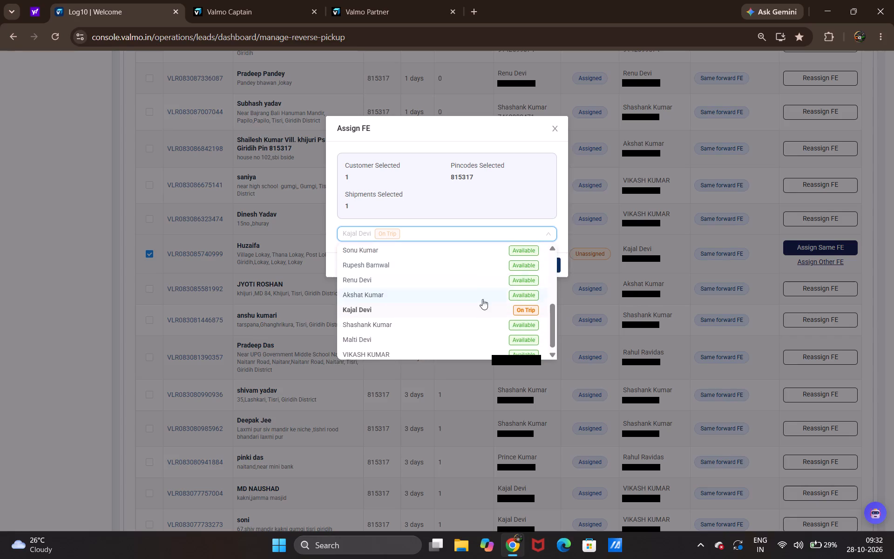
{"action": "scroll", "coordinate": [462, 299], "scroll_direction": "down", "scroll_amount": 8}
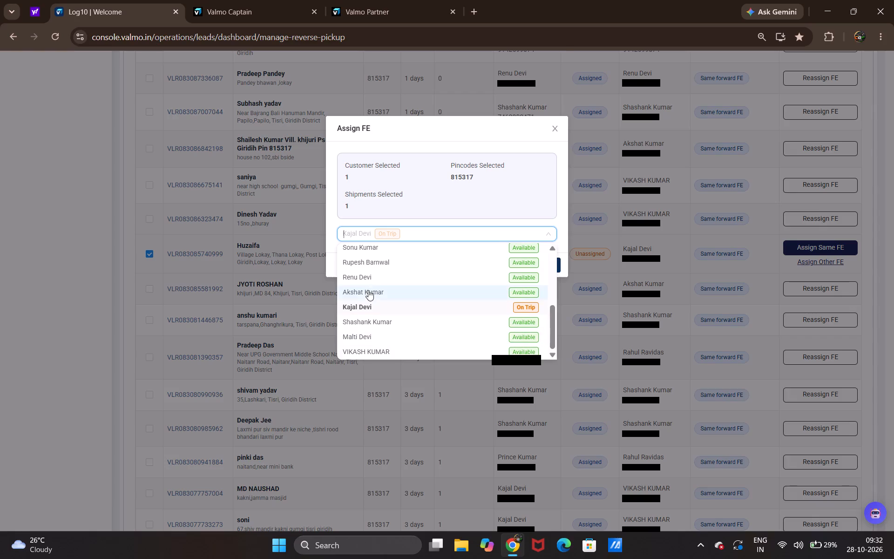
{"action": "scroll", "coordinate": [402, 307], "scroll_direction": "up", "scroll_amount": 2}
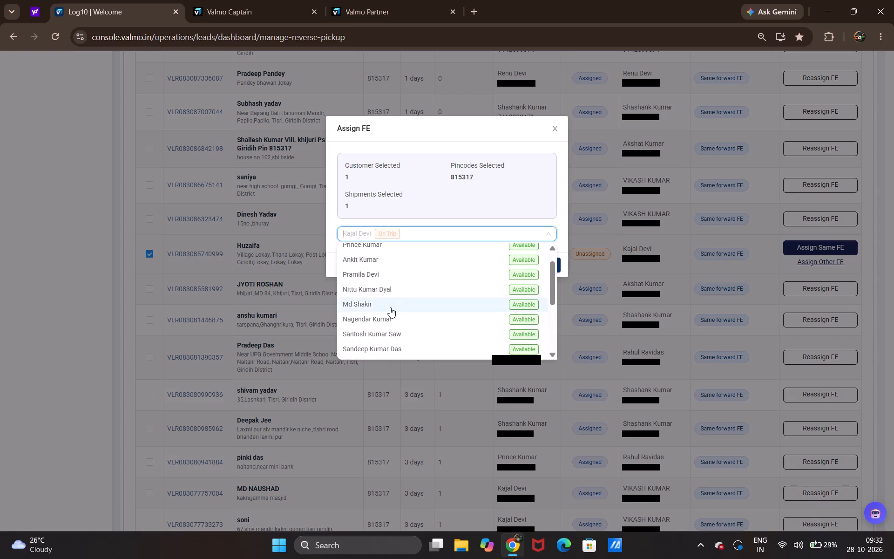
{"action": "scroll", "coordinate": [373, 311], "scroll_direction": "up", "scroll_amount": 1}
{"action": "scroll", "coordinate": [373, 311], "scroll_direction": "down", "scroll_amount": 4}
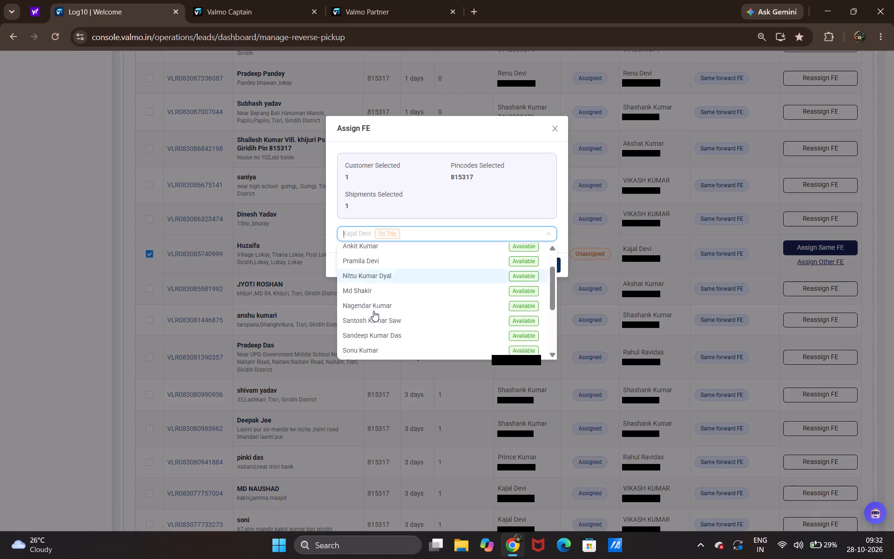
{"action": "scroll", "coordinate": [373, 311], "scroll_direction": "down", "scroll_amount": 8}
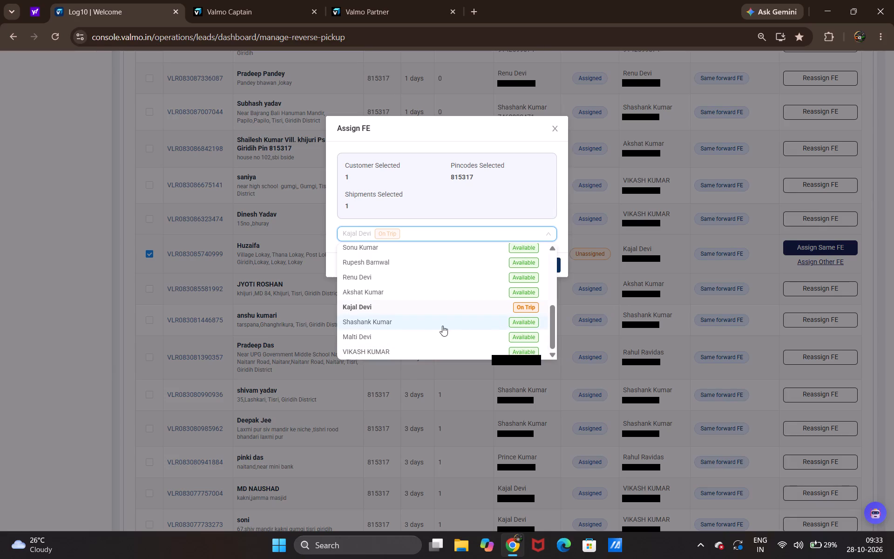
{"action": "scroll", "coordinate": [386, 327], "scroll_direction": "down", "scroll_amount": 6}
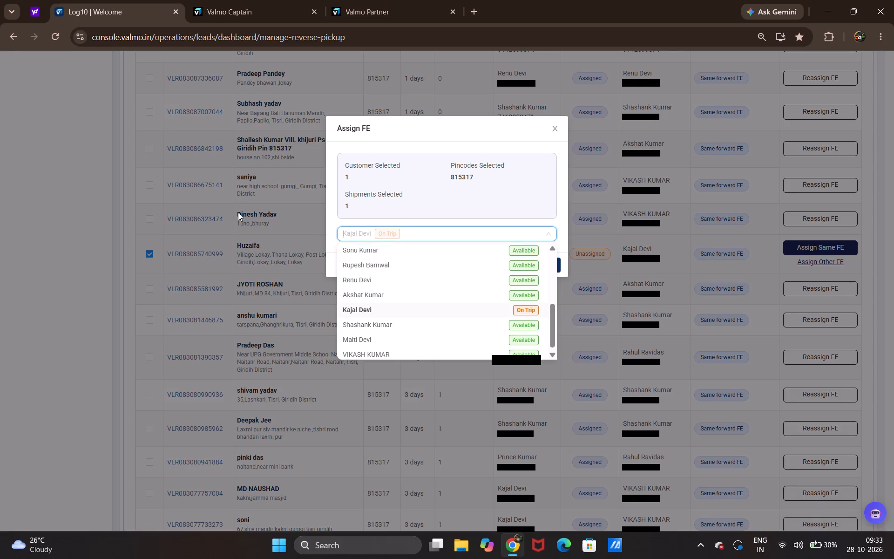
{"action": "scroll", "coordinate": [390, 327], "scroll_direction": "up", "scroll_amount": 4}
{"action": "scroll", "coordinate": [390, 327], "scroll_direction": "down", "scroll_amount": 4}
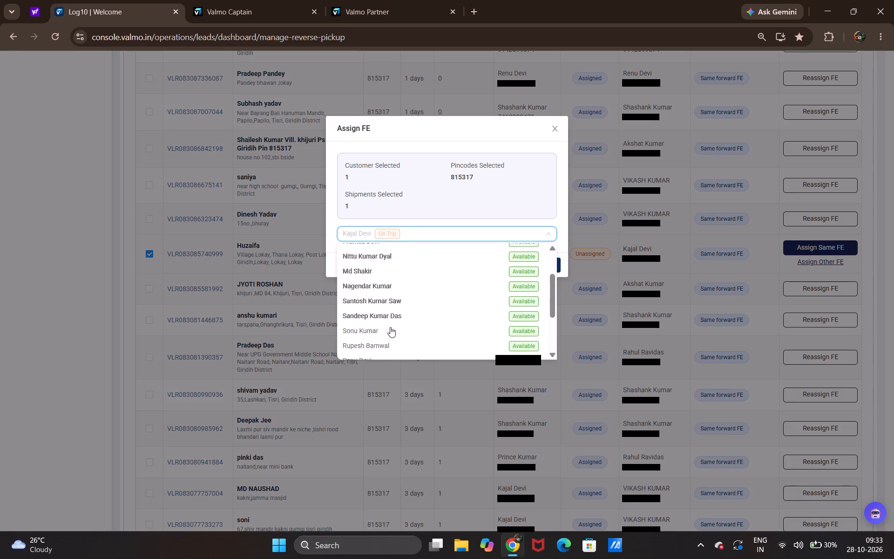
{"action": "scroll", "coordinate": [390, 327], "scroll_direction": "down", "scroll_amount": 1}
{"action": "left_click", "coordinate": [364, 280]}
{"action": "left_click", "coordinate": [547, 263]}
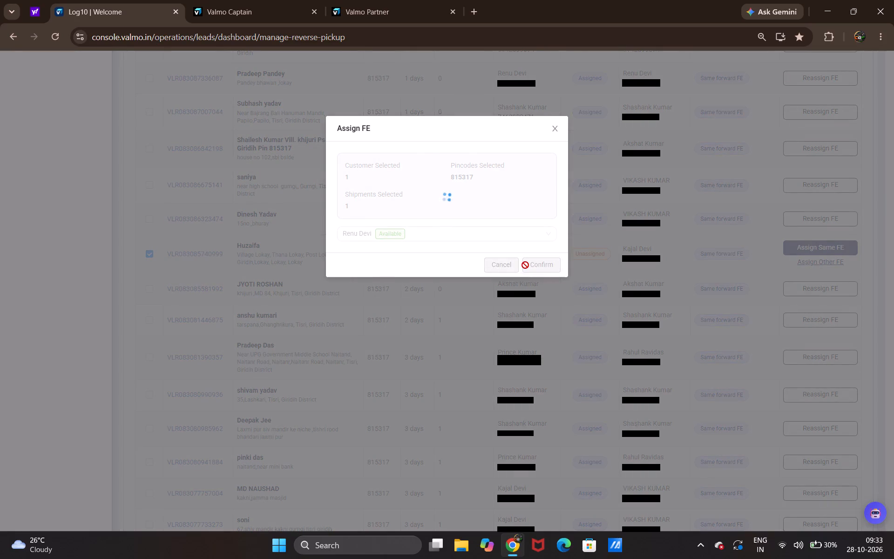
{"action": "scroll", "coordinate": [143, 264], "scroll_direction": "up", "scroll_amount": 15}
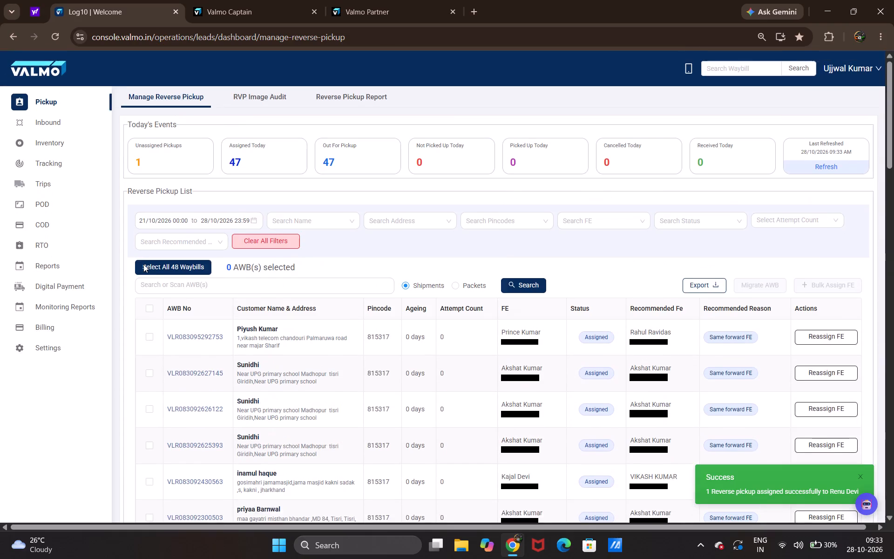
{"action": "scroll", "coordinate": [143, 264], "scroll_direction": "up", "scroll_amount": 4}
{"action": "left_click", "coordinate": [54, 164]}
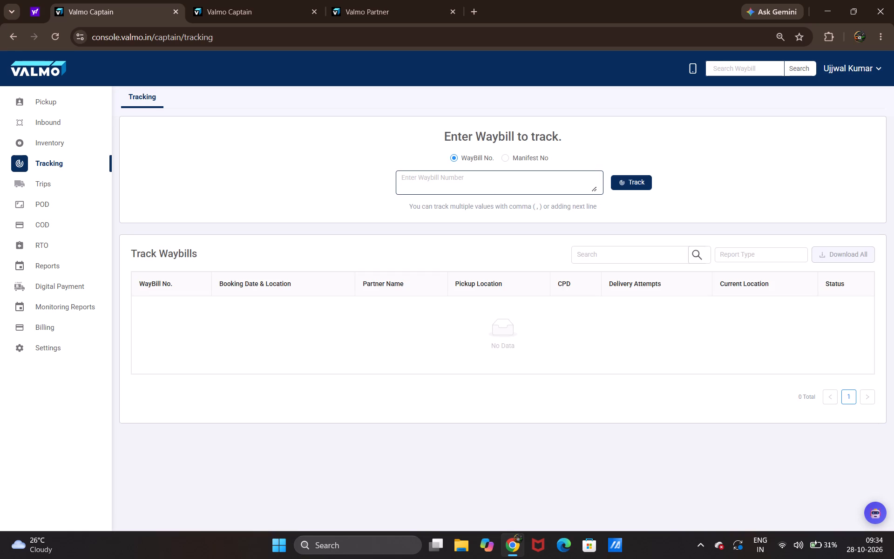
{"action": "left_click", "coordinate": [433, 183]}
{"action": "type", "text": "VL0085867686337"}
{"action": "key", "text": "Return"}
{"action": "left_click", "coordinate": [624, 184]}
{"action": "left_click", "coordinate": [163, 326]}
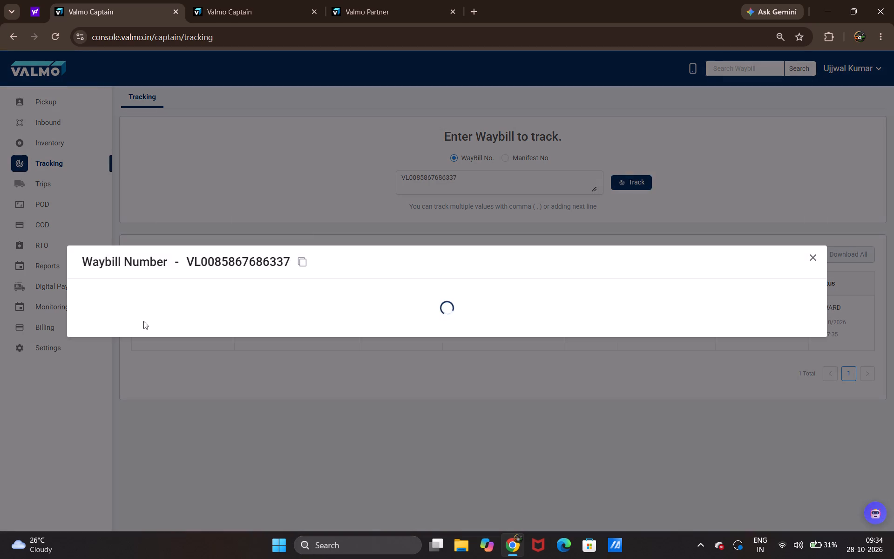
Call the customer from the waybill's Consignee Details, and close the shipment details.
{"action": "left_click", "coordinate": [113, 167]}
{"action": "left_click", "coordinate": [227, 261]}
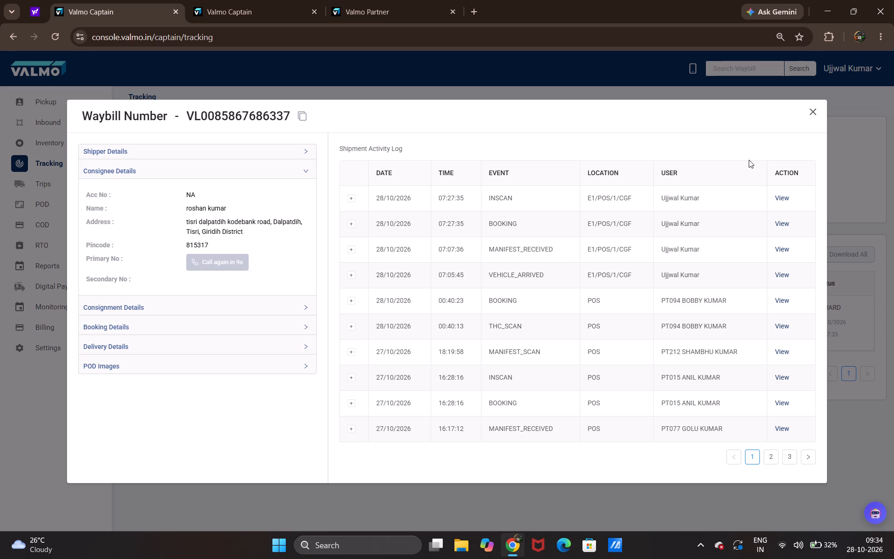
{"action": "left_click", "coordinate": [810, 112]}
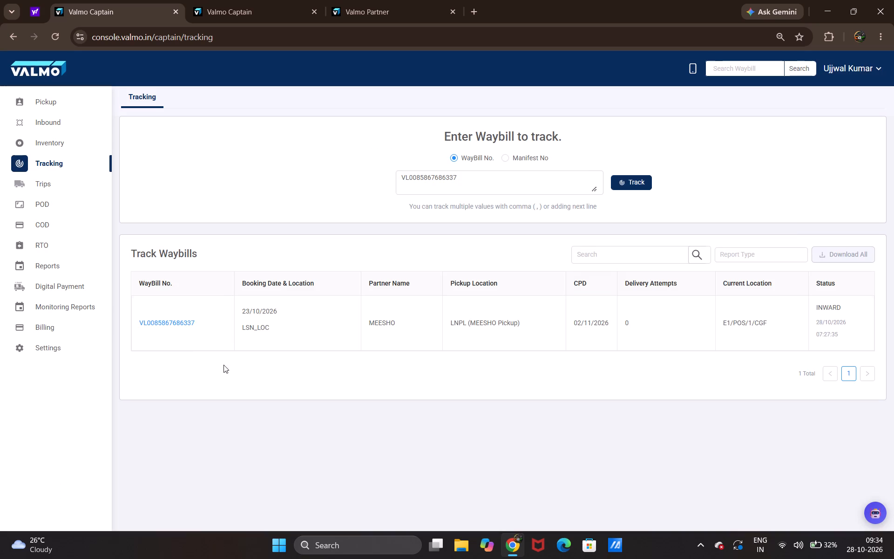
{"action": "left_click", "coordinate": [180, 321]}
{"action": "left_click", "coordinate": [108, 170]}
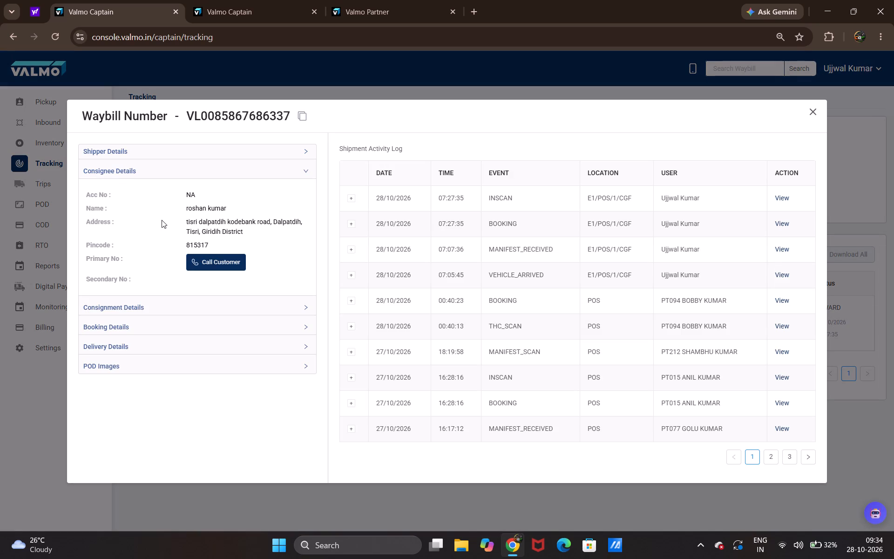
{"action": "left_click", "coordinate": [215, 260]}
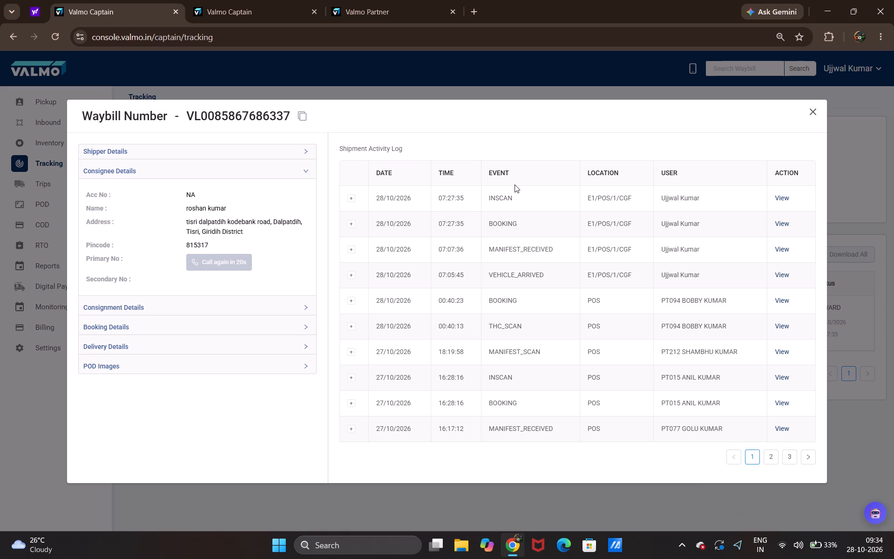
{"action": "left_click", "coordinate": [816, 111]}
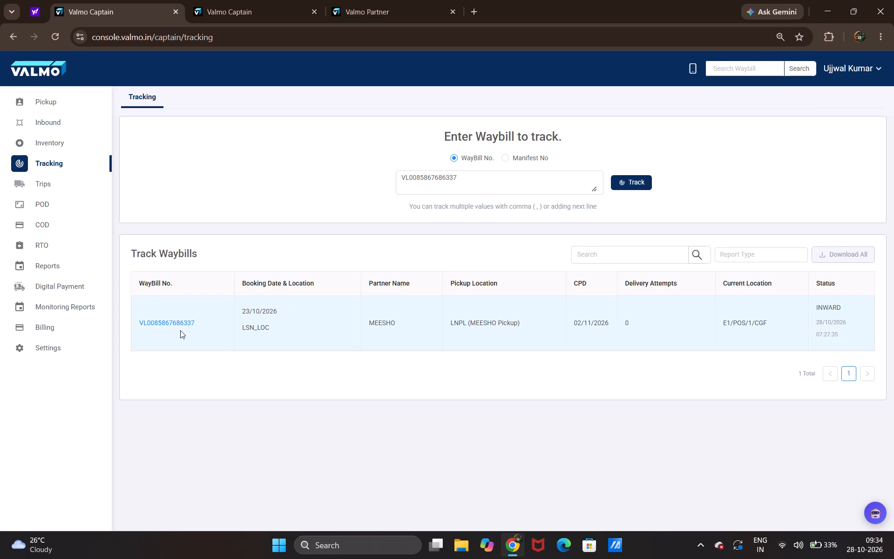
{"action": "left_click", "coordinate": [177, 319]}
{"action": "left_click", "coordinate": [122, 168]}
{"action": "left_click", "coordinate": [212, 258]}
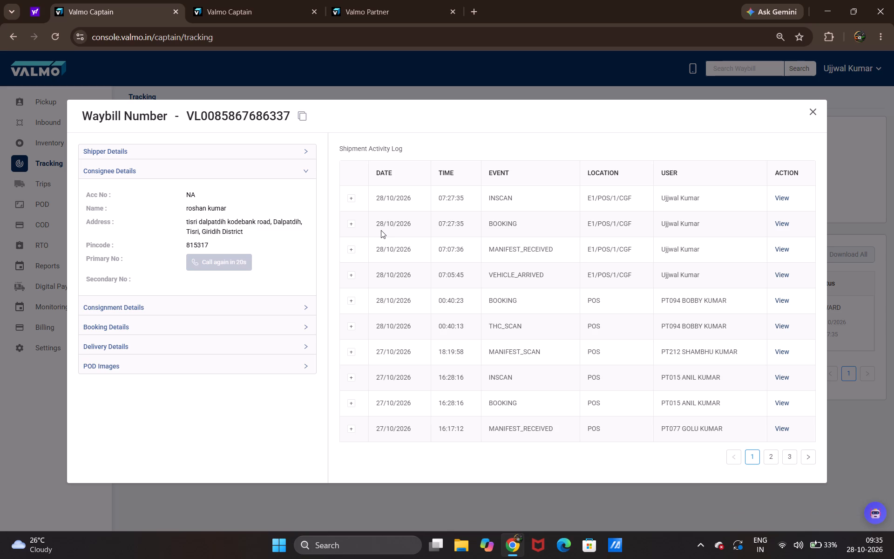
{"action": "left_click", "coordinate": [819, 111]}
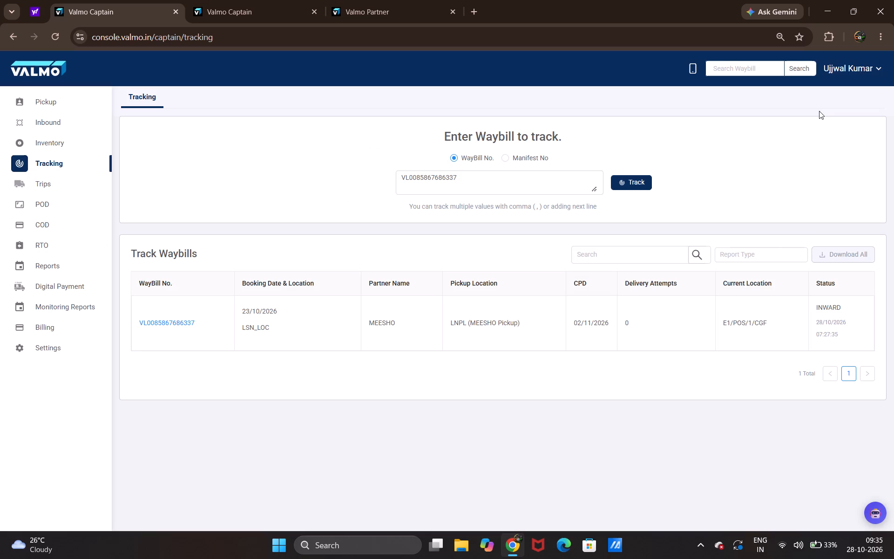
Return to the Pickup section.
{"action": "left_click", "coordinate": [27, 103]}
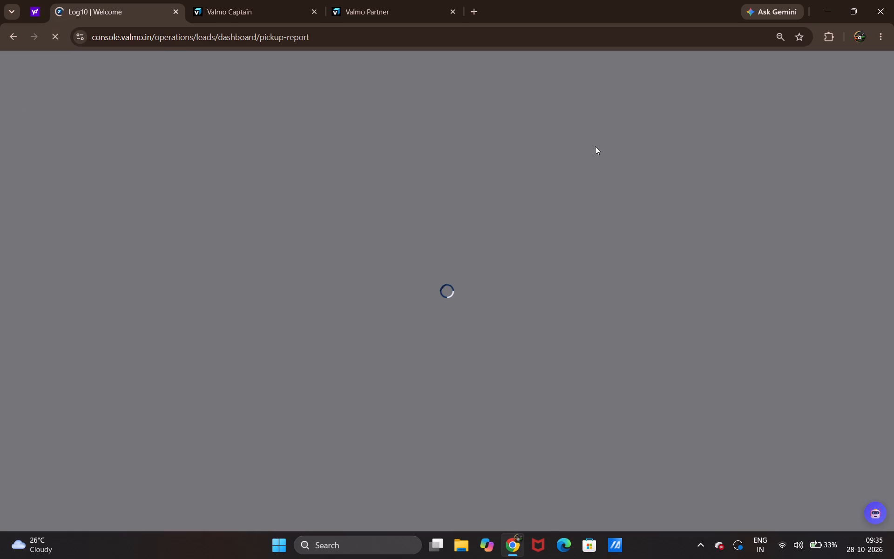
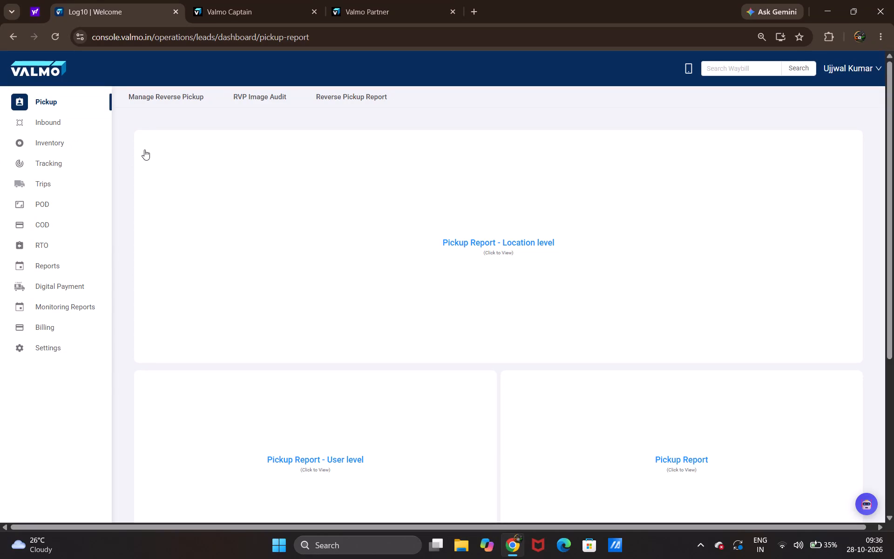
Open the Waybill page of the Inventory section.
{"action": "left_click", "coordinate": [54, 141]}
{"action": "left_click", "coordinate": [227, 149]}
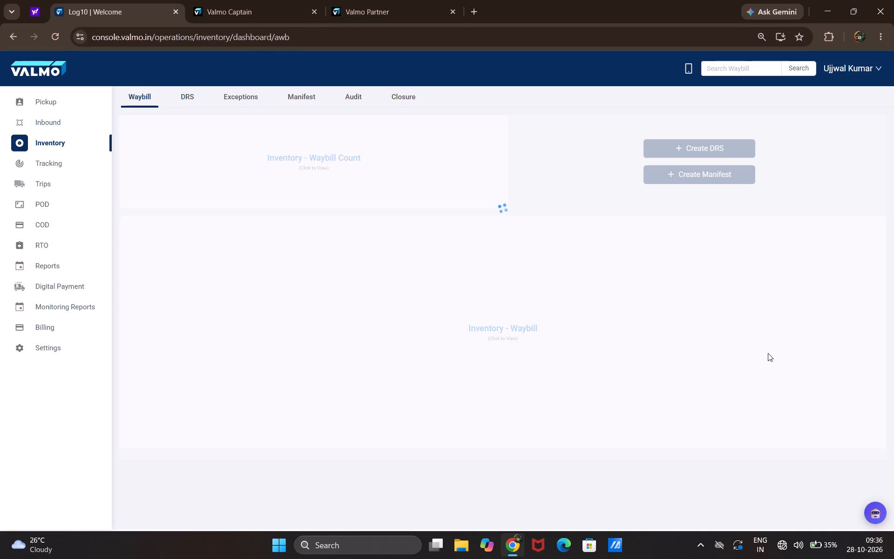
Refresh the available Wi-Fi networks and reconnect the computer to the listed network.
{"action": "left_click", "coordinate": [786, 543]}
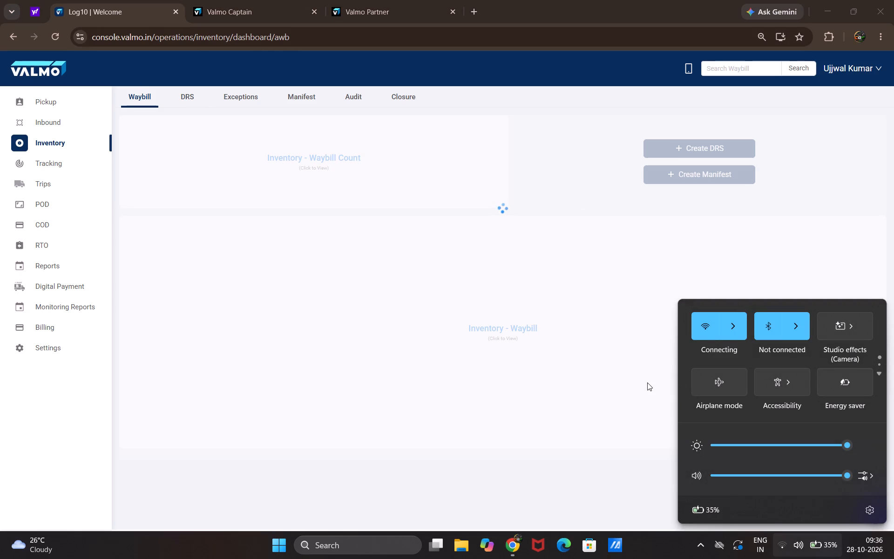
{"action": "left_click", "coordinate": [730, 329]}
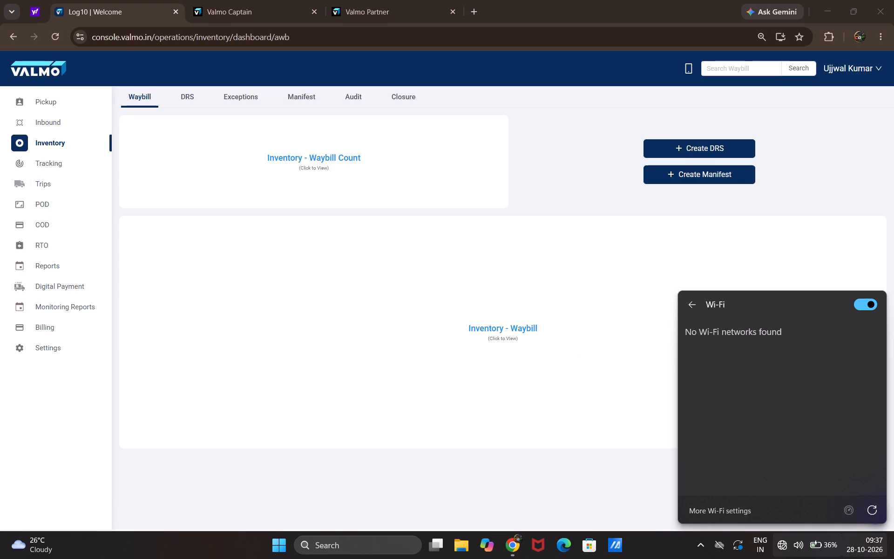
{"action": "left_click", "coordinate": [876, 511]}
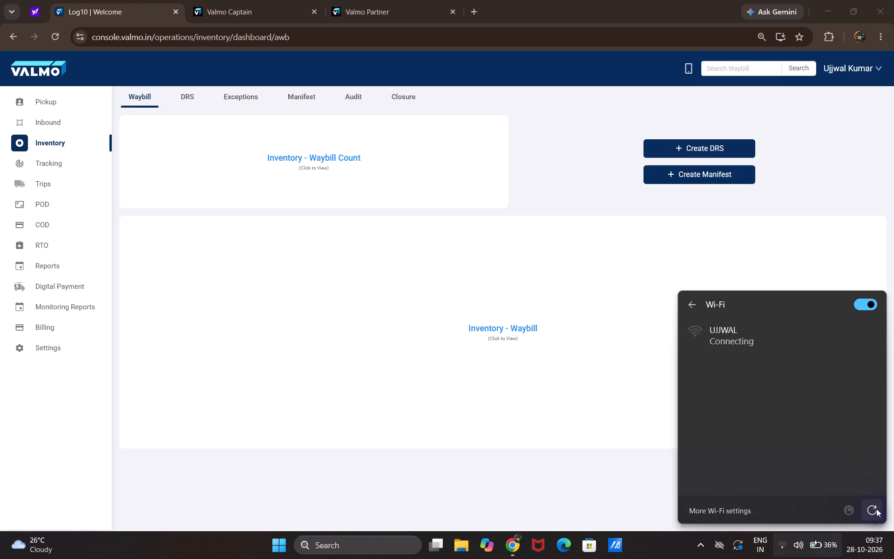
{"action": "left_click", "coordinate": [759, 345]}
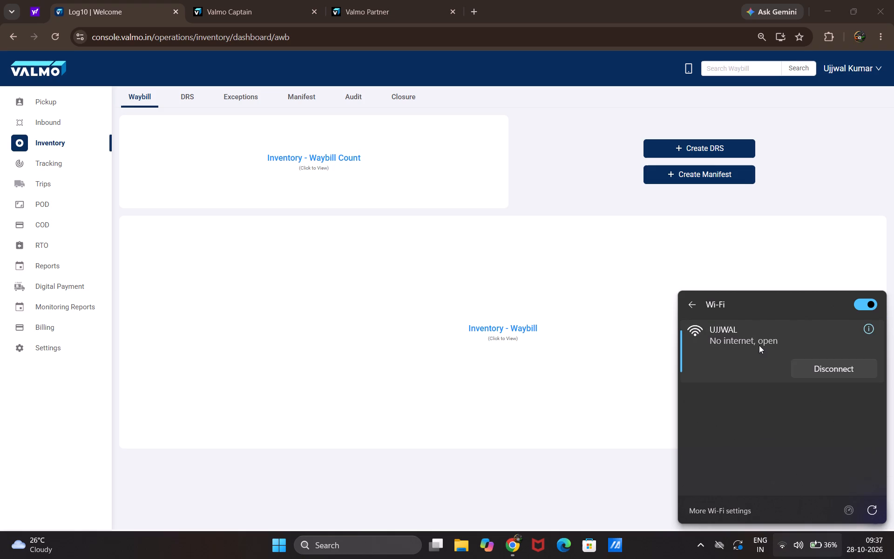
Load the Inventory - Waybill Count and Inventory - Waybill reports in the Inventory section.
{"action": "left_click", "coordinate": [431, 286]}
{"action": "left_click", "coordinate": [356, 183]}
{"action": "left_click", "coordinate": [435, 301]}
{"action": "left_click", "coordinate": [348, 154]}
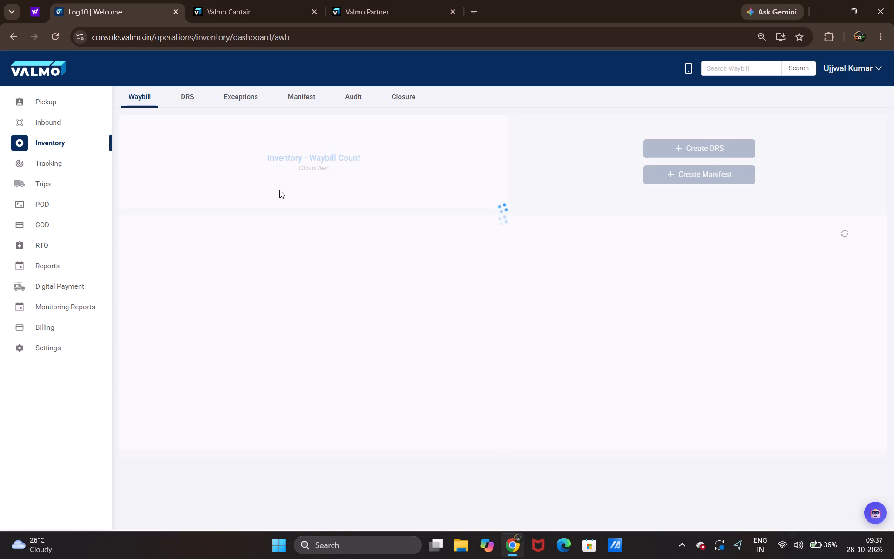
{"action": "left_click", "coordinate": [283, 175]}
{"action": "left_click", "coordinate": [253, 157]}
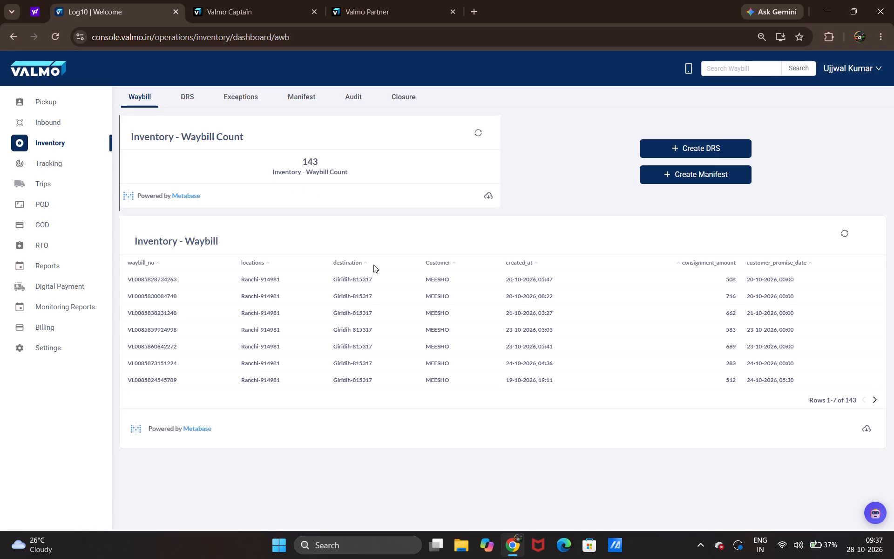
Open the Pickup section's reverse pickup management page.
{"action": "left_click", "coordinate": [34, 102]}
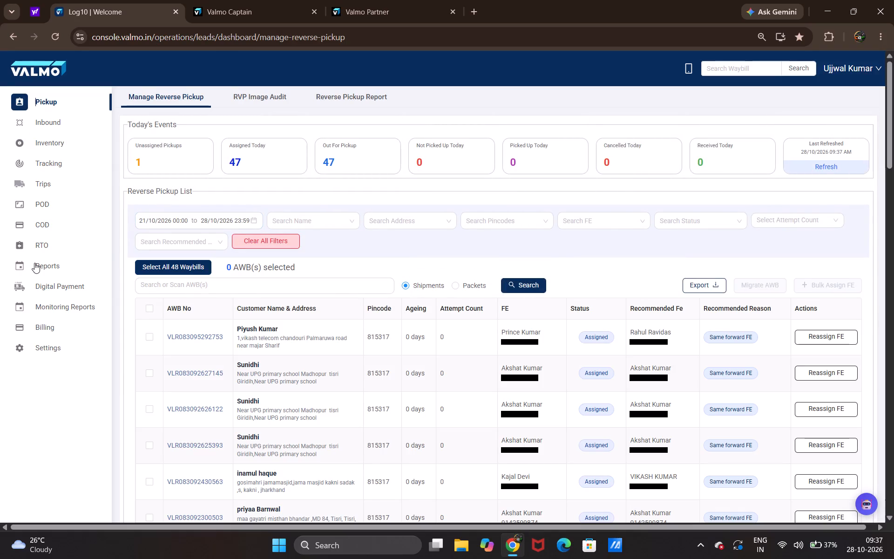
Open the RTO section and load the pending RTO waybill count and the pending RTO waybill list.
{"action": "left_click", "coordinate": [33, 240]}
{"action": "left_click", "coordinate": [241, 225]}
{"action": "left_click", "coordinate": [448, 340]}
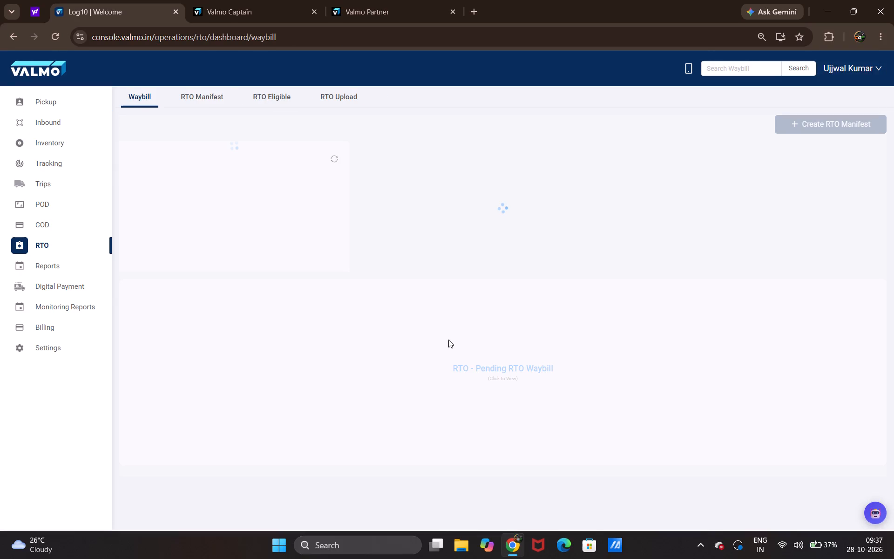
{"action": "left_click", "coordinate": [448, 339]}
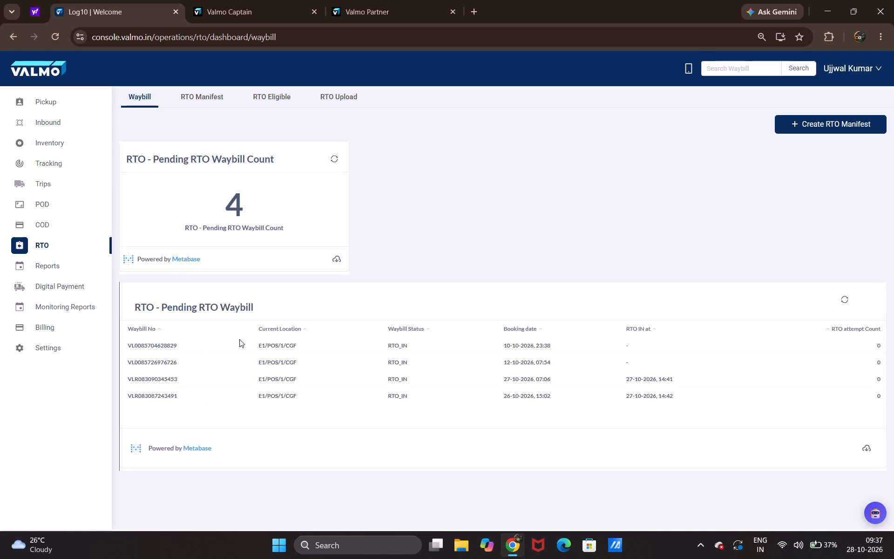
Download the bulk upload sample file from RTO Upload, and open it in Excel with editing enabled.
{"action": "left_click", "coordinate": [345, 96]}
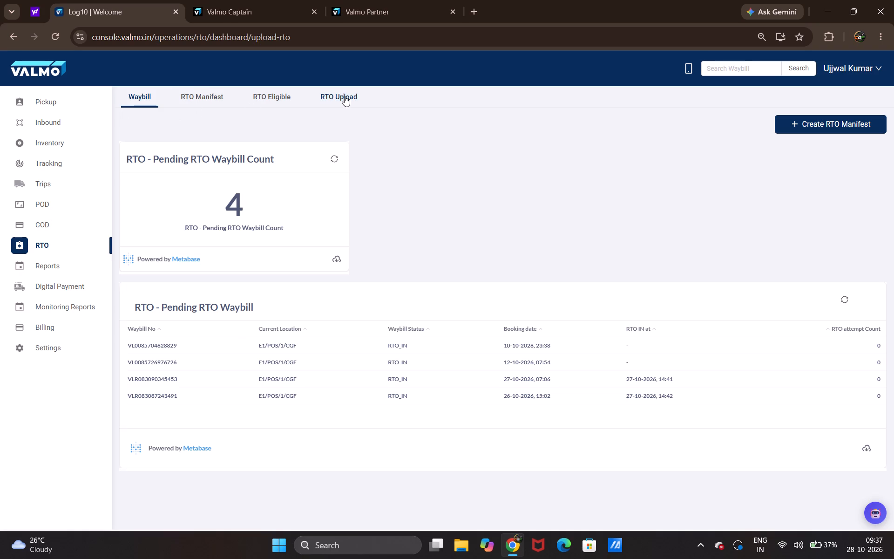
{"action": "left_click", "coordinate": [565, 199]}
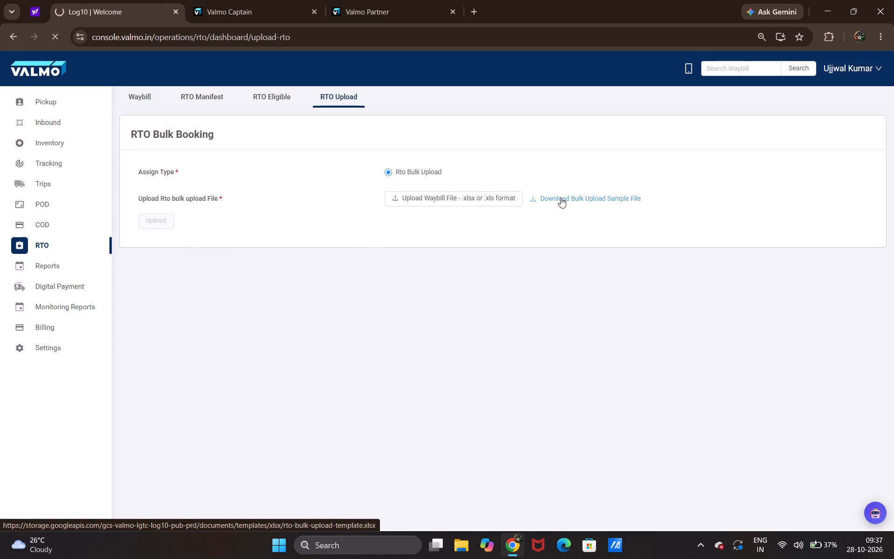
{"action": "left_click", "coordinate": [840, 33]}
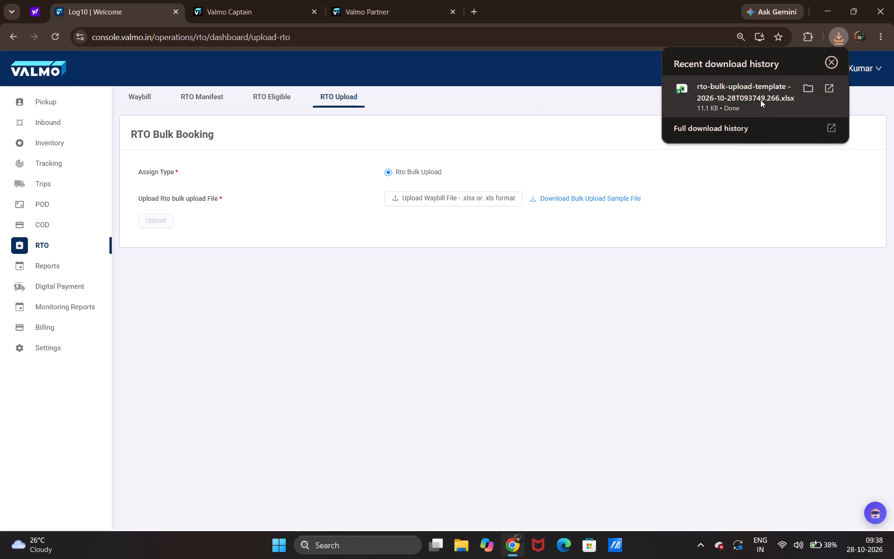
{"action": "left_click", "coordinate": [744, 95]}
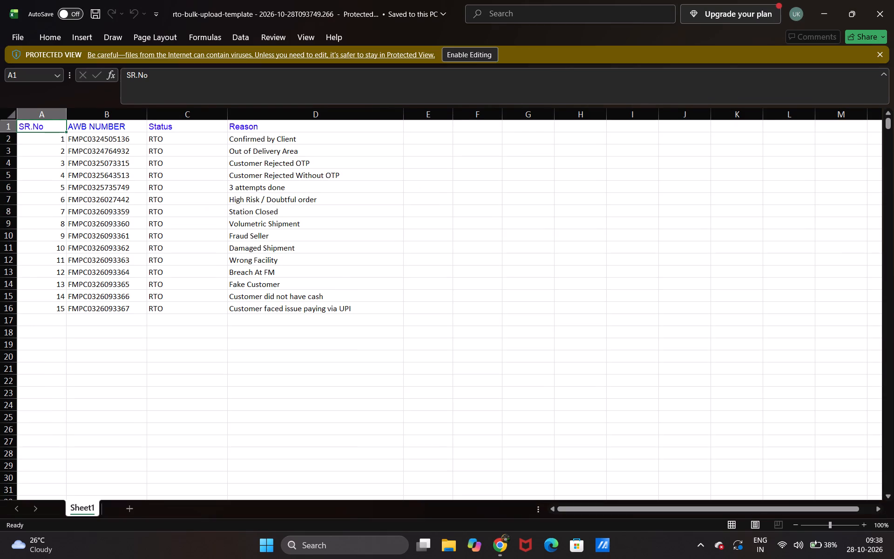
{"action": "left_click", "coordinate": [456, 52]}
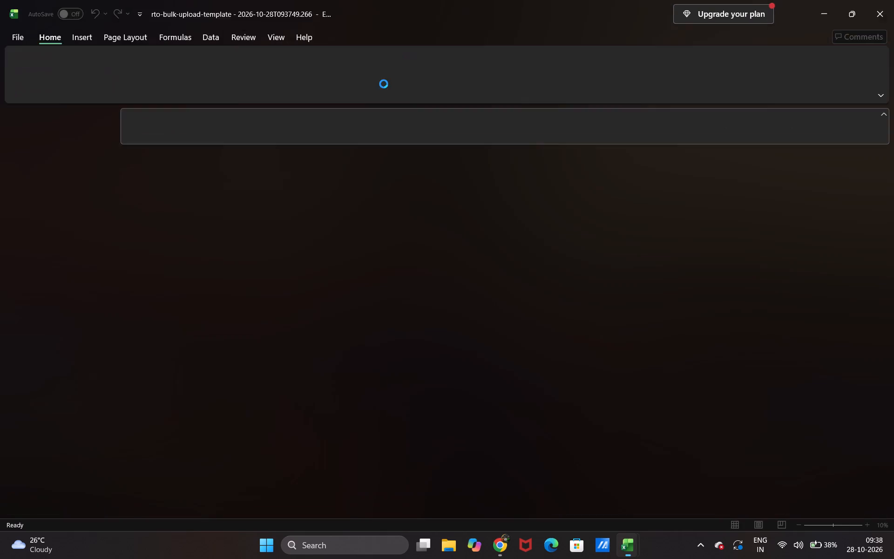
{"action": "left_click", "coordinate": [104, 184]}
{"action": "left_click", "coordinate": [122, 178]}
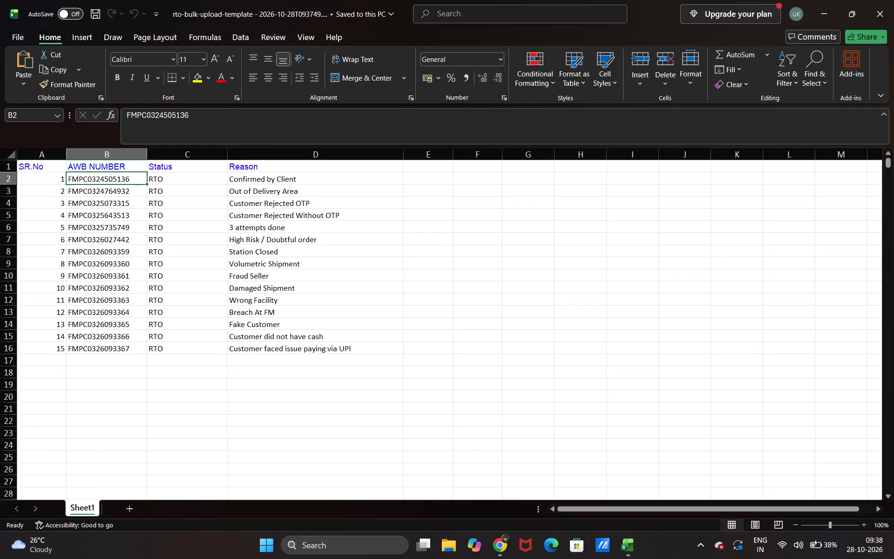
{"action": "left_click", "coordinate": [86, 191]}
{"action": "left_click", "coordinate": [108, 183]}
{"action": "left_click", "coordinate": [119, 178]}
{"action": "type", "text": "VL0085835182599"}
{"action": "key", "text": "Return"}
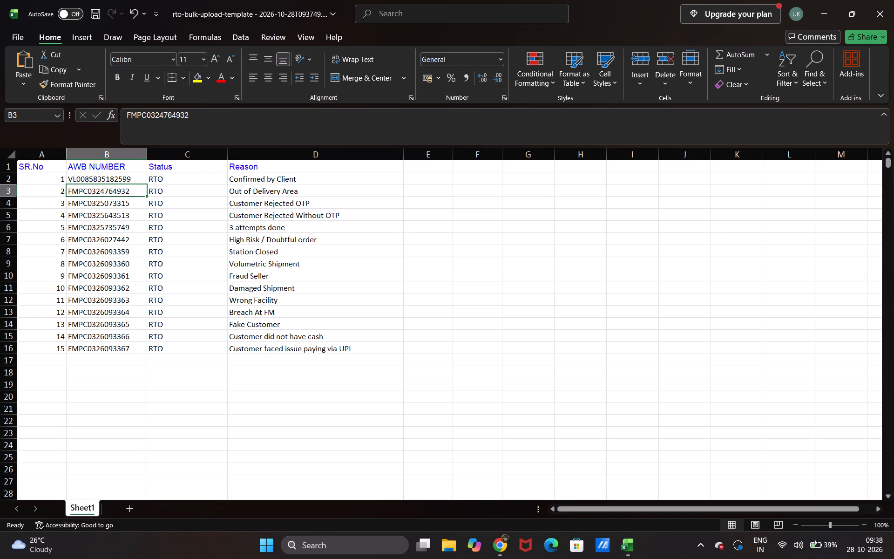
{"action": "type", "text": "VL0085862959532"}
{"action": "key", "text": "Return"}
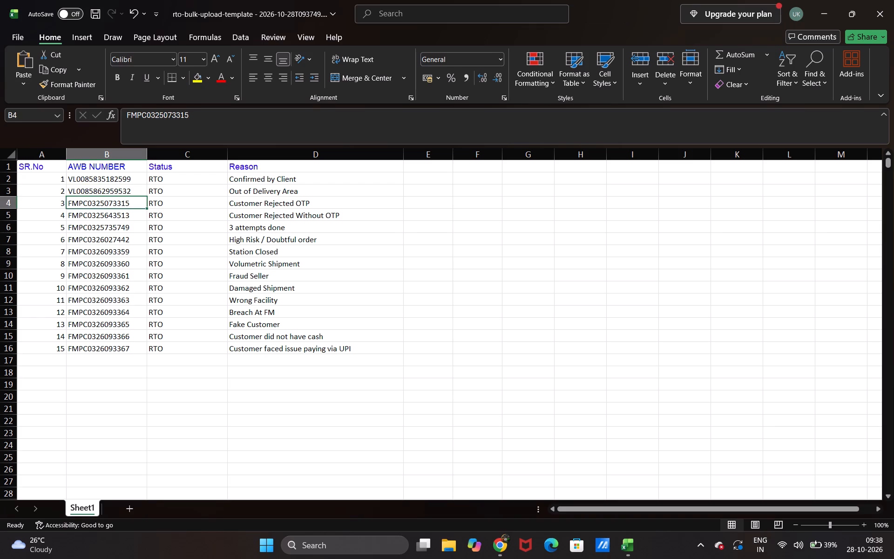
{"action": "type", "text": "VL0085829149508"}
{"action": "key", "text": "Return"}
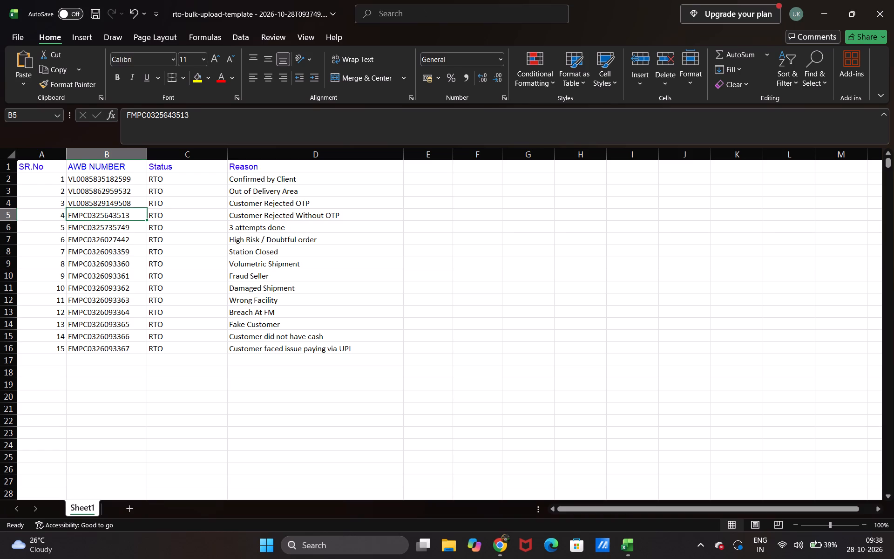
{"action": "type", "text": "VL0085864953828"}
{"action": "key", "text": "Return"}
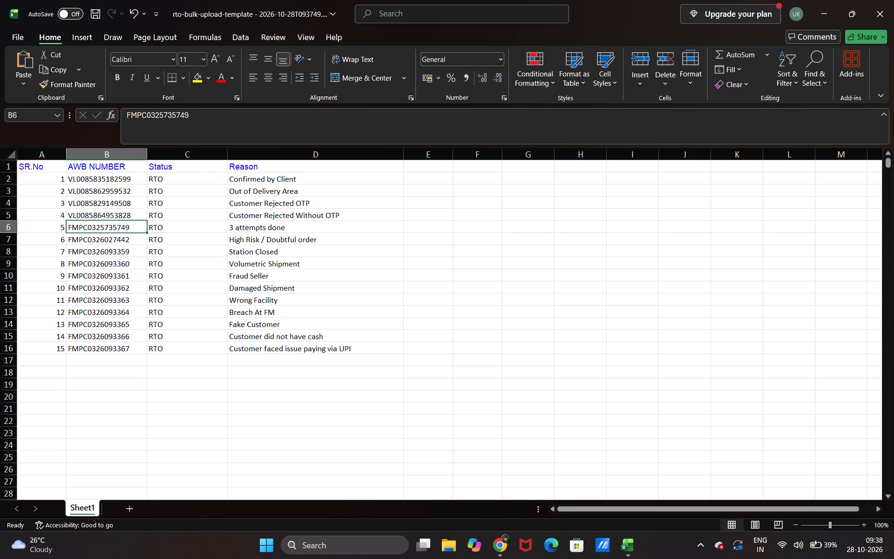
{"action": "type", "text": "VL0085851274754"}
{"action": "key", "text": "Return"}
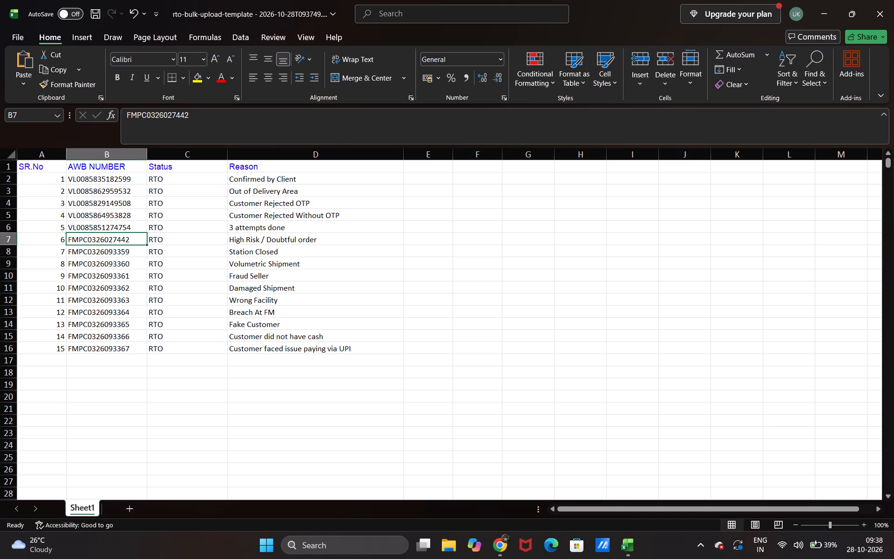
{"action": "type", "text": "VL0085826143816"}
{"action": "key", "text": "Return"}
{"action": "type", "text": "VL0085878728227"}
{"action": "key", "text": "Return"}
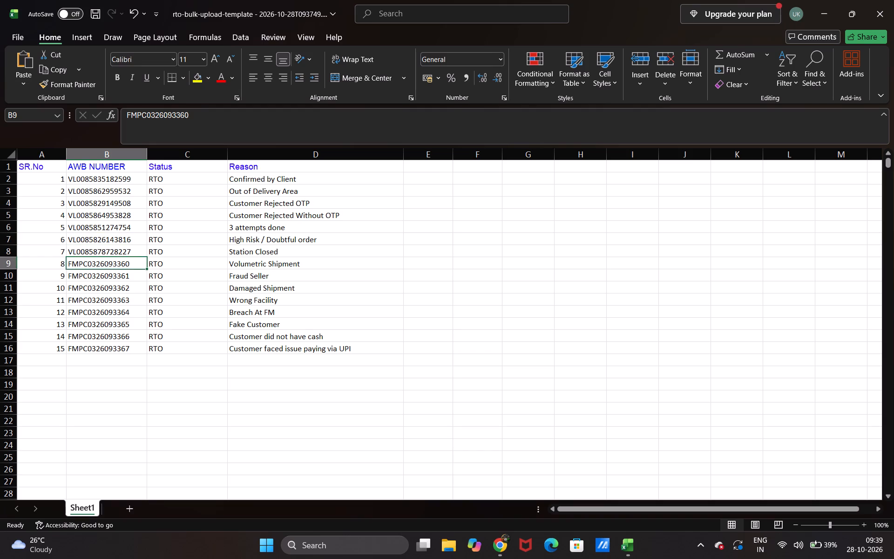
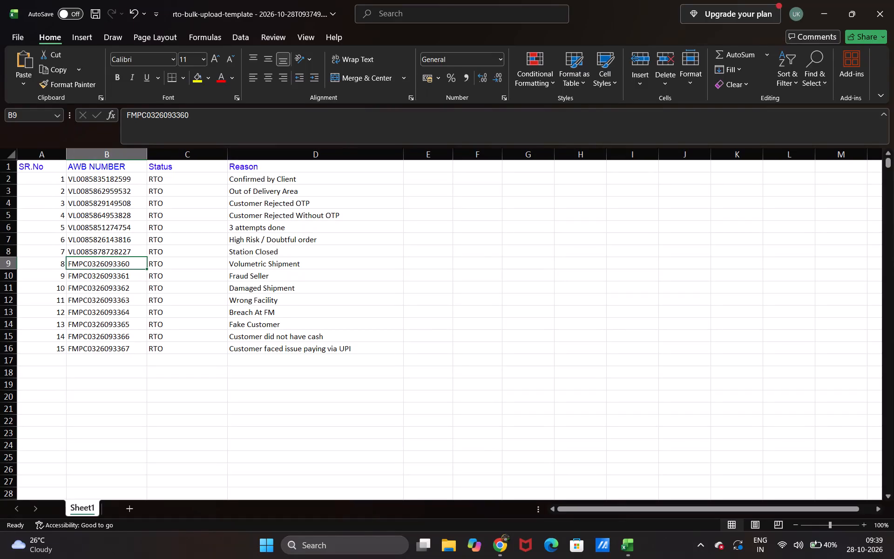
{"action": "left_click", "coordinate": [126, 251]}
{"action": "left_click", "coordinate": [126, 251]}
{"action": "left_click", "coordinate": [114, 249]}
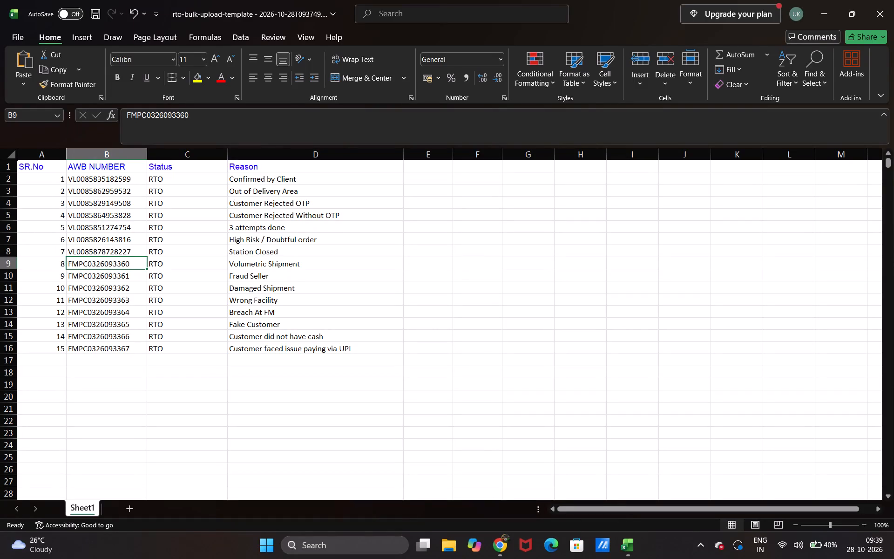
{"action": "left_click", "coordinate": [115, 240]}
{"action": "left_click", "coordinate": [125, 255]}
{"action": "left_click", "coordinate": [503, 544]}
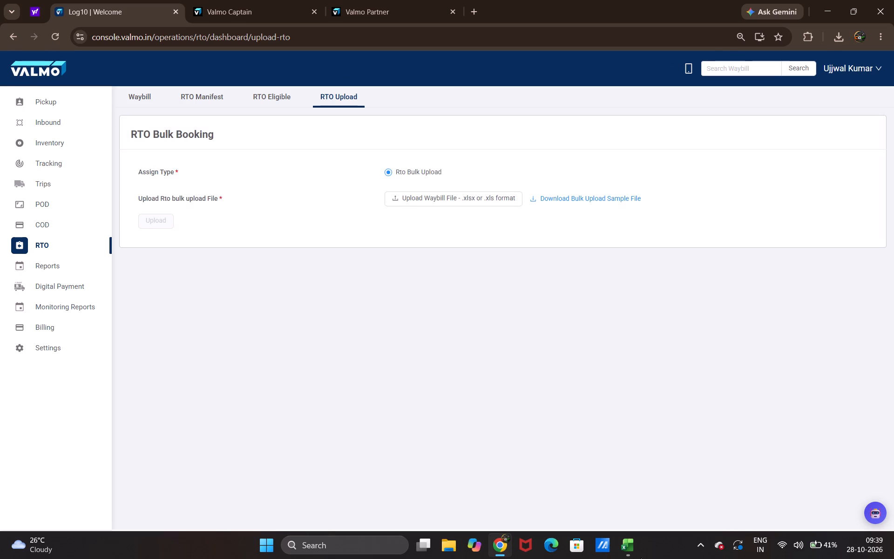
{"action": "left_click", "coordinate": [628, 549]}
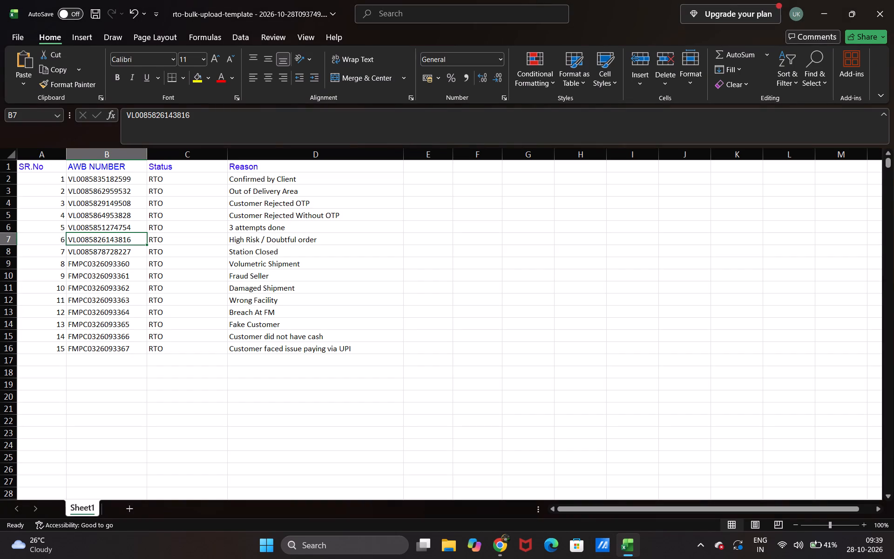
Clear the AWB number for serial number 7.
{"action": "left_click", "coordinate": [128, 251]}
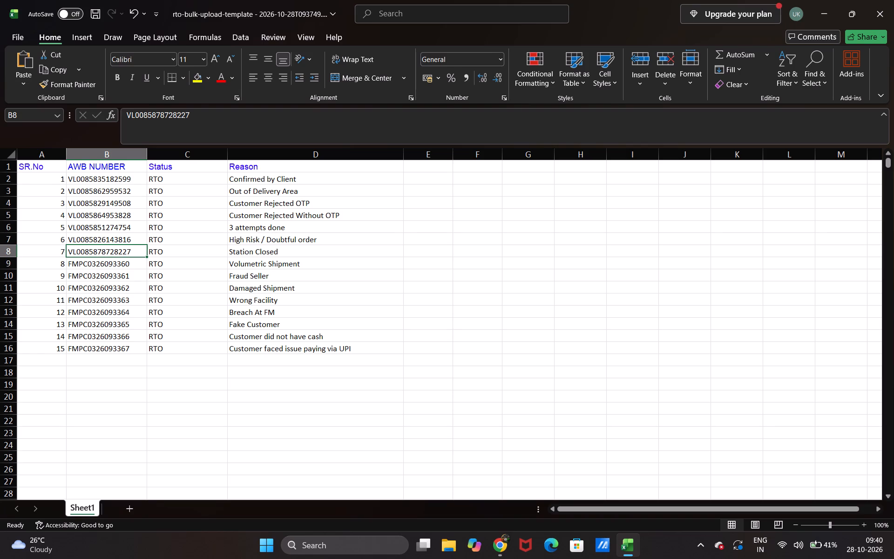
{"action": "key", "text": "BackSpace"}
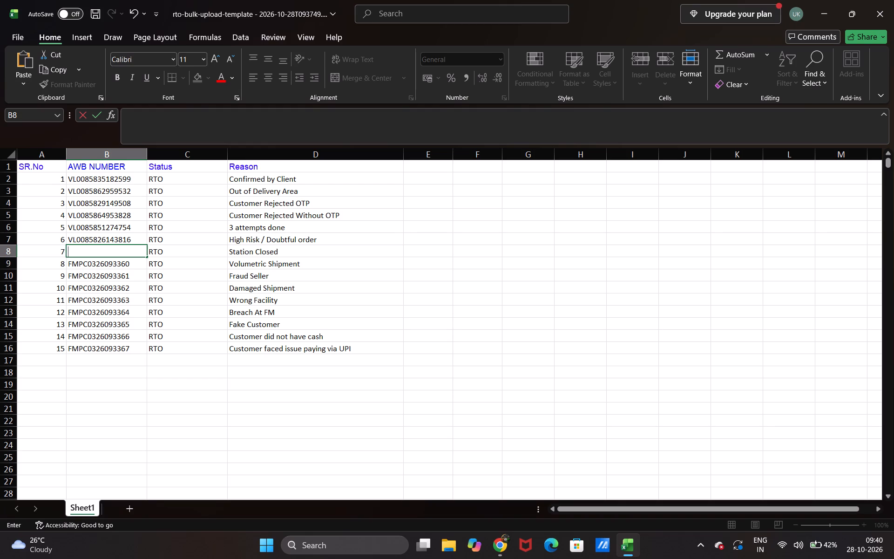
{"action": "left_click", "coordinate": [102, 179]}
{"action": "left_click", "coordinate": [102, 179]}
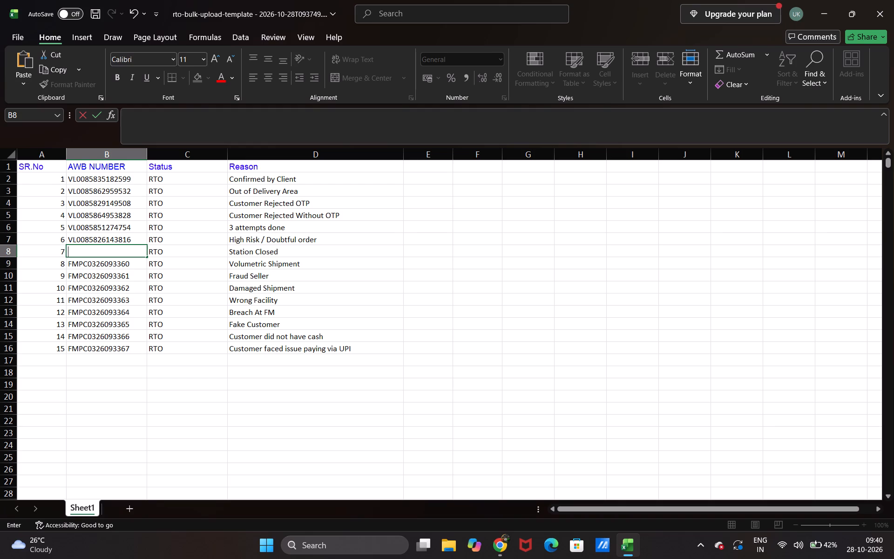
{"action": "left_click", "coordinate": [89, 205]}
{"action": "left_click", "coordinate": [105, 181]}
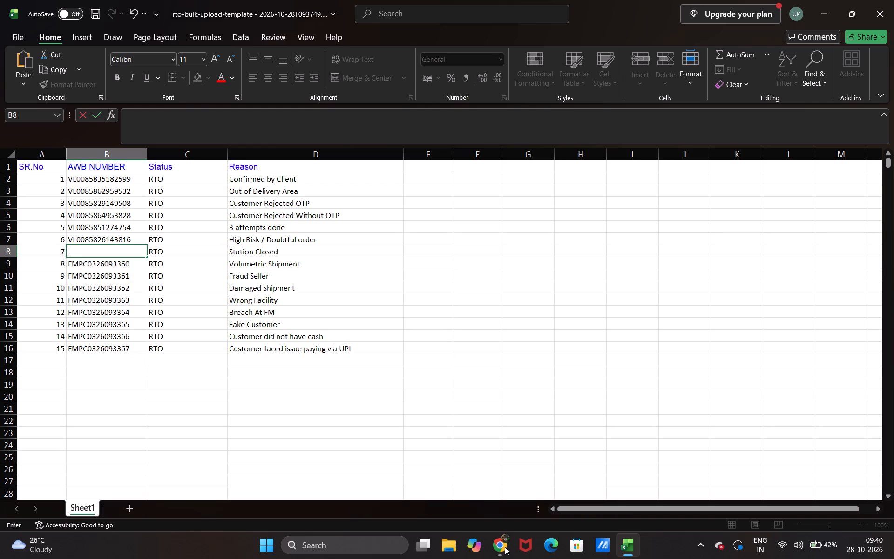
{"action": "left_click", "coordinate": [505, 546]}
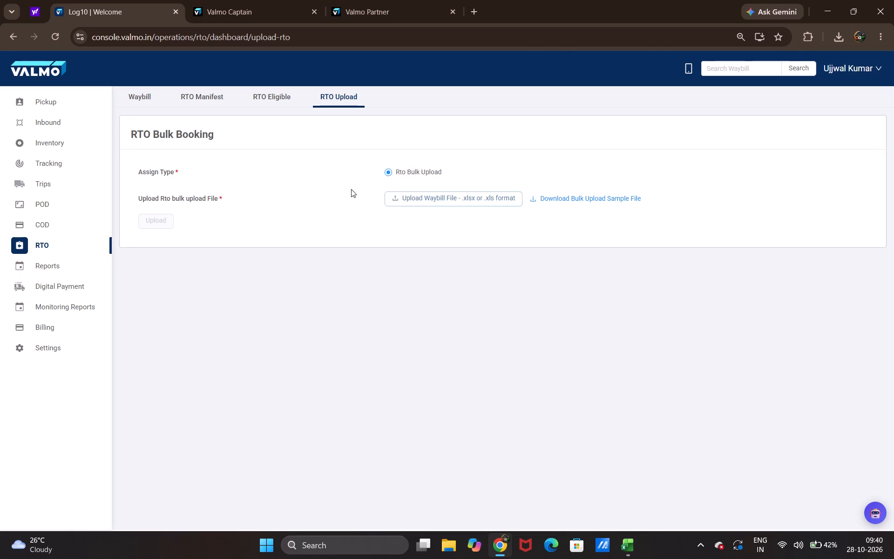
{"action": "scroll", "coordinate": [373, 164], "scroll_direction": "up", "scroll_amount": 1}
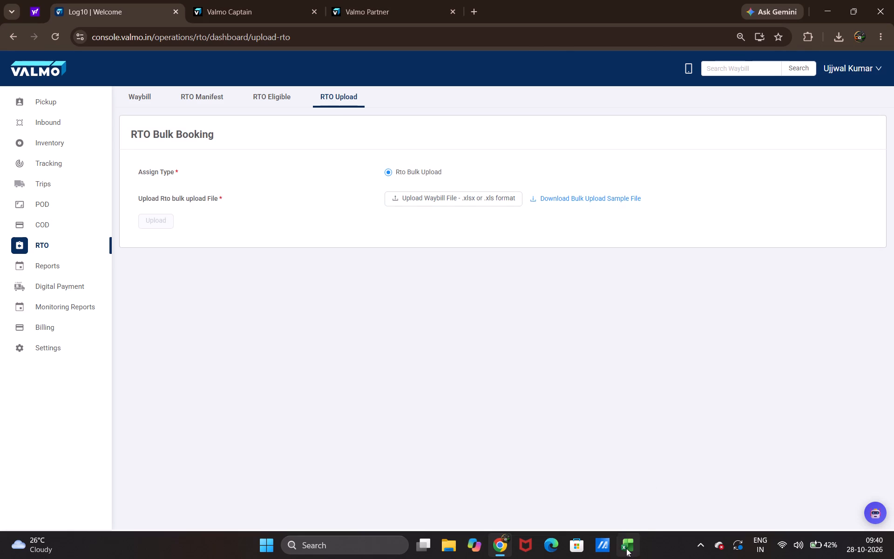
{"action": "left_click", "coordinate": [626, 548]}
{"action": "left_click", "coordinate": [633, 545]}
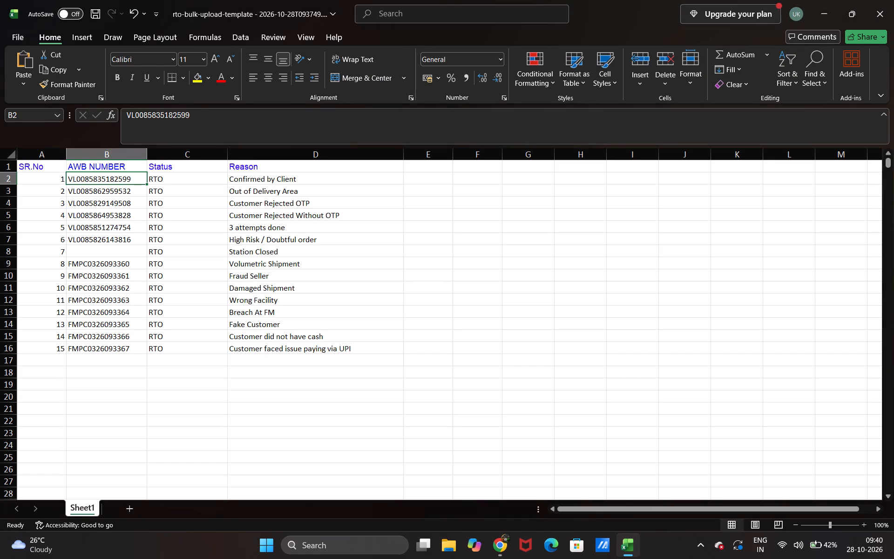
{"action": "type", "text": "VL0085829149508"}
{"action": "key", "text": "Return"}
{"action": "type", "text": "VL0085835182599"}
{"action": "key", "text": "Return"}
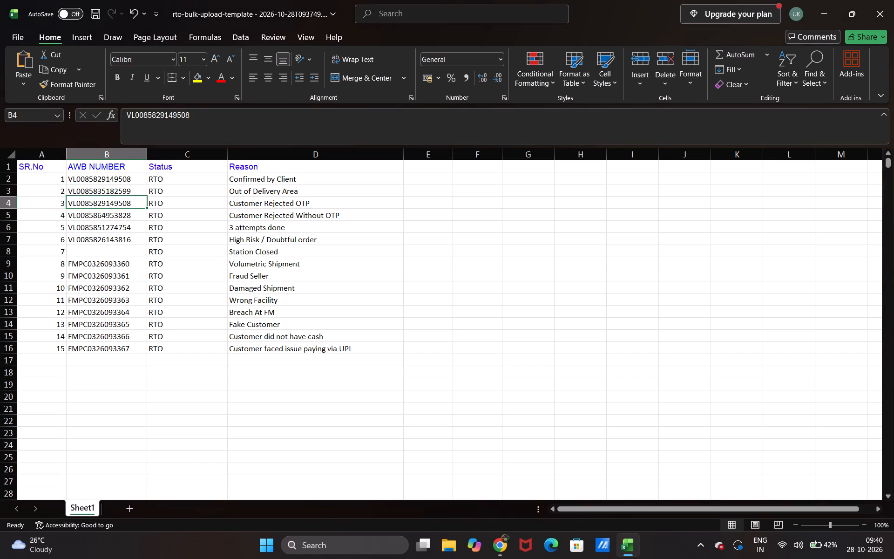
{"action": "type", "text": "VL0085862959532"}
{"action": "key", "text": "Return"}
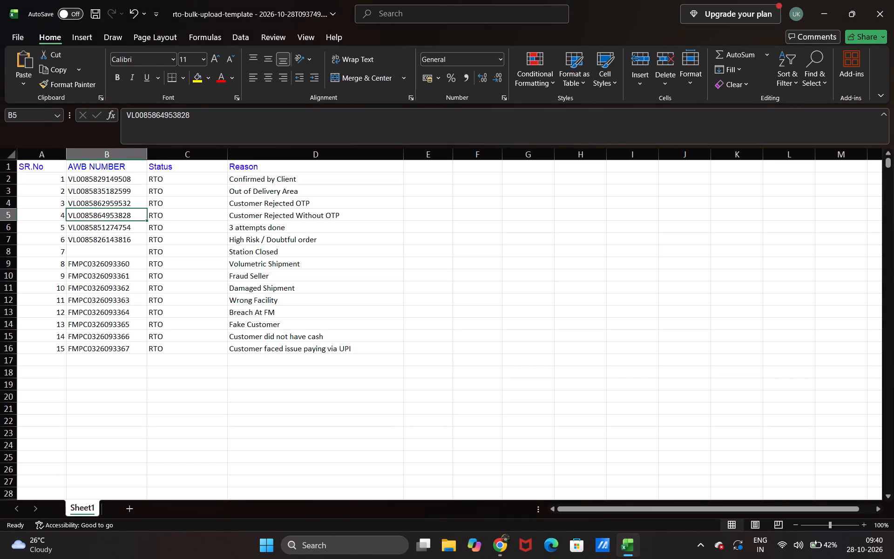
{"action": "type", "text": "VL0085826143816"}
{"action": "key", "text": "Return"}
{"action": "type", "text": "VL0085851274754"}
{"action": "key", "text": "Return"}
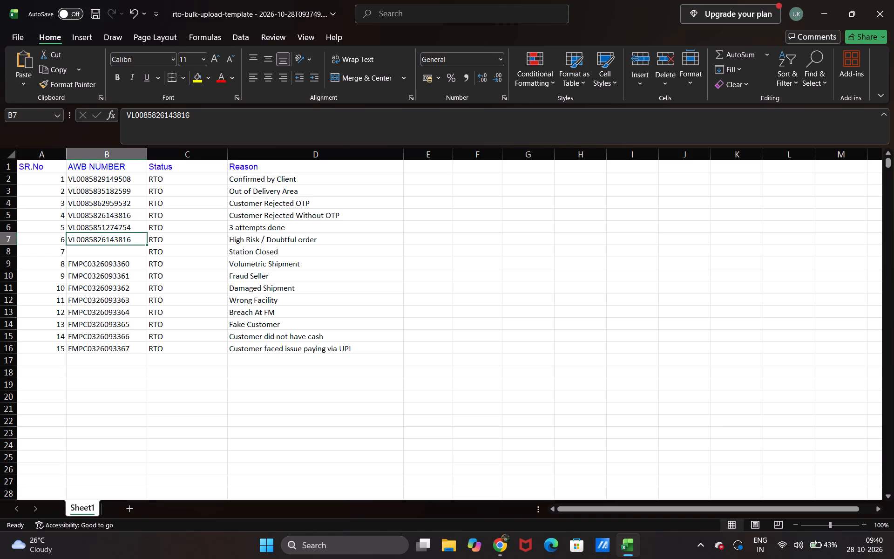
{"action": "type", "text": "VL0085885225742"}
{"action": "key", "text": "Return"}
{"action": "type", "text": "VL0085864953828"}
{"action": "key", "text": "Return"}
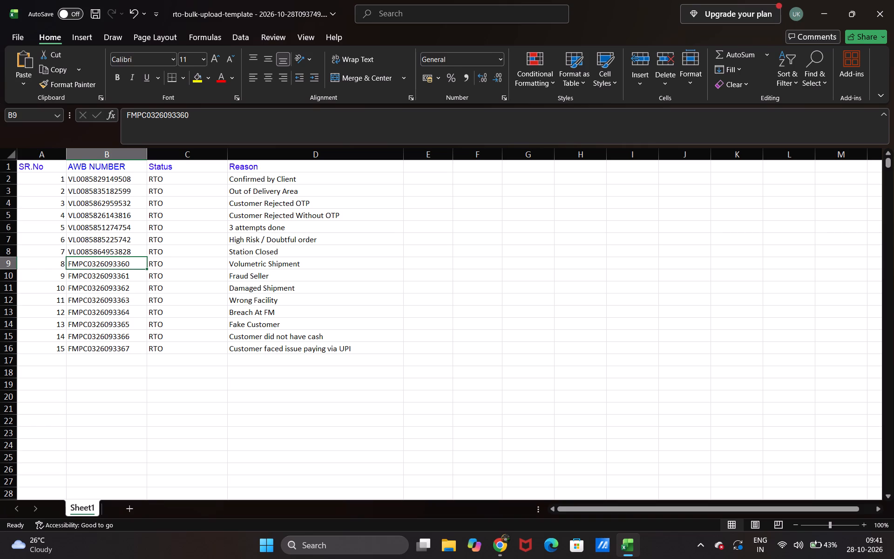
Clear the remaining sample AWB numbers for serial numbers 8 to 15.
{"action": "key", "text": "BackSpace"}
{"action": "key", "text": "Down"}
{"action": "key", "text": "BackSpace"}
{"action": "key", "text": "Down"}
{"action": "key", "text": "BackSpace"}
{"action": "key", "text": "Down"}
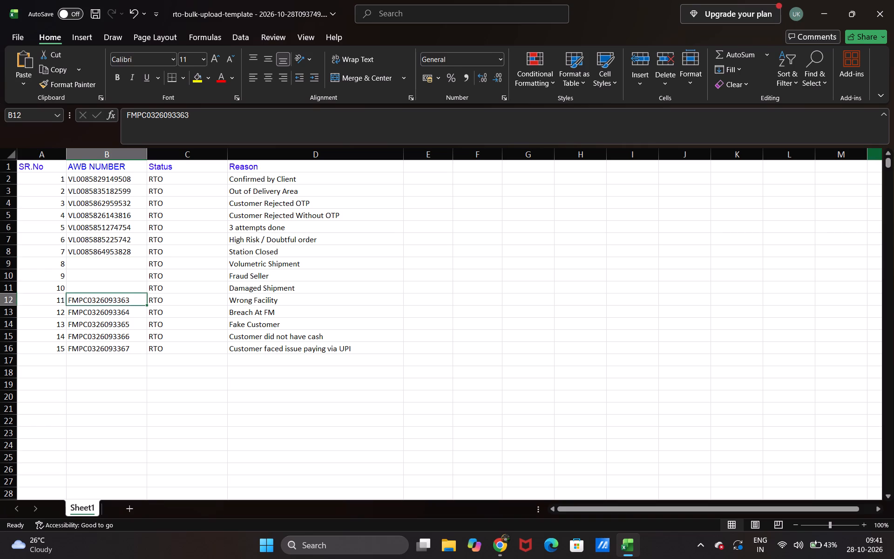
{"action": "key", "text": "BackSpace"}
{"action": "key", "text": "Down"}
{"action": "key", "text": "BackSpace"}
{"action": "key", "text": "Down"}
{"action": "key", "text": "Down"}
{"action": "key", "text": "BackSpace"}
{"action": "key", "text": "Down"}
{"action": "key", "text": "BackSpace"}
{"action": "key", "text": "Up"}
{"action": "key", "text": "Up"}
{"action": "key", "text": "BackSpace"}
Clear serial numbers 8 to 15 from the SR.No column.
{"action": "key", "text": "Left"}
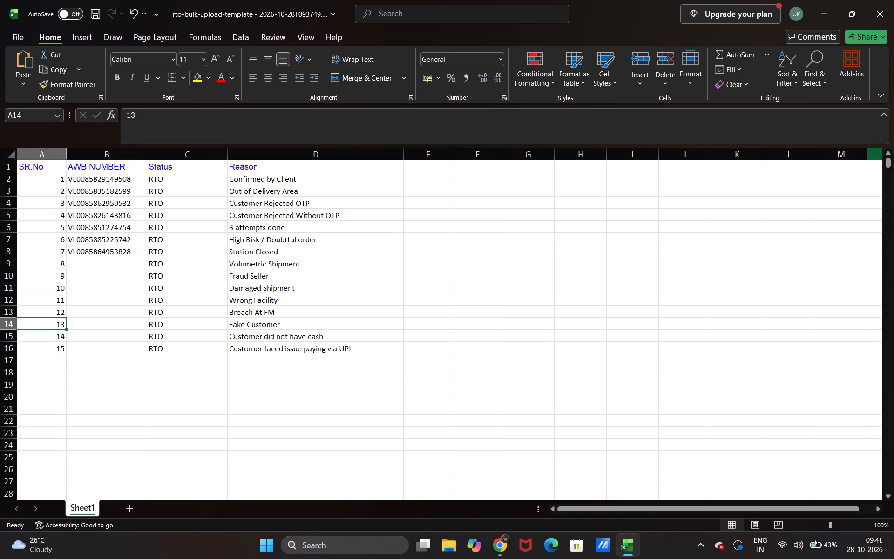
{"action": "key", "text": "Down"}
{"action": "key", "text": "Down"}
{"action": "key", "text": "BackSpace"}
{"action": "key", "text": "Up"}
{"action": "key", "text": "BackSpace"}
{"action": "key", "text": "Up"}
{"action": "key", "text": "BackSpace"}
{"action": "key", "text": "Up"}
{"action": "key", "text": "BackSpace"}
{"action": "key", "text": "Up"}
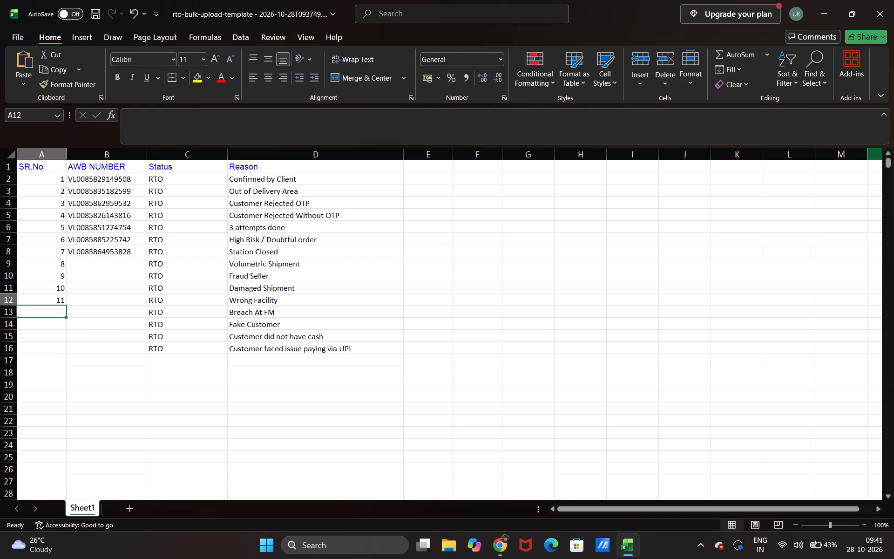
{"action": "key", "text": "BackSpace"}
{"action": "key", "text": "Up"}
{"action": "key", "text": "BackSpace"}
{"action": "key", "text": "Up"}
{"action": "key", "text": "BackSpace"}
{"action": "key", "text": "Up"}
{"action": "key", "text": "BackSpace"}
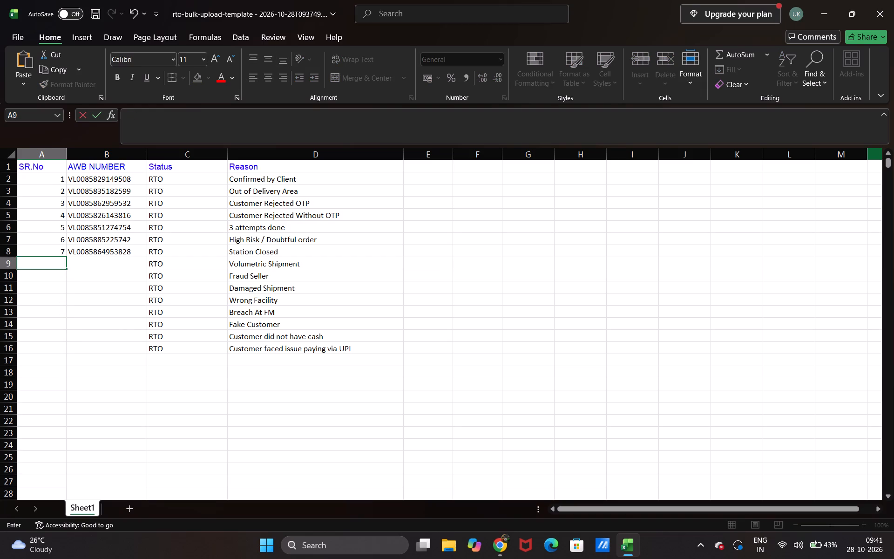
Clear the RTO status entries in rows 9 to 16 of the Status column.
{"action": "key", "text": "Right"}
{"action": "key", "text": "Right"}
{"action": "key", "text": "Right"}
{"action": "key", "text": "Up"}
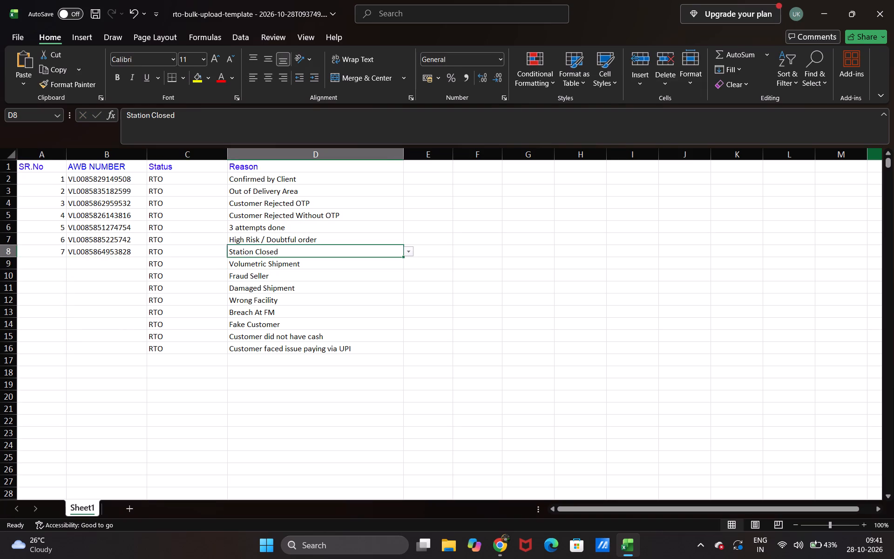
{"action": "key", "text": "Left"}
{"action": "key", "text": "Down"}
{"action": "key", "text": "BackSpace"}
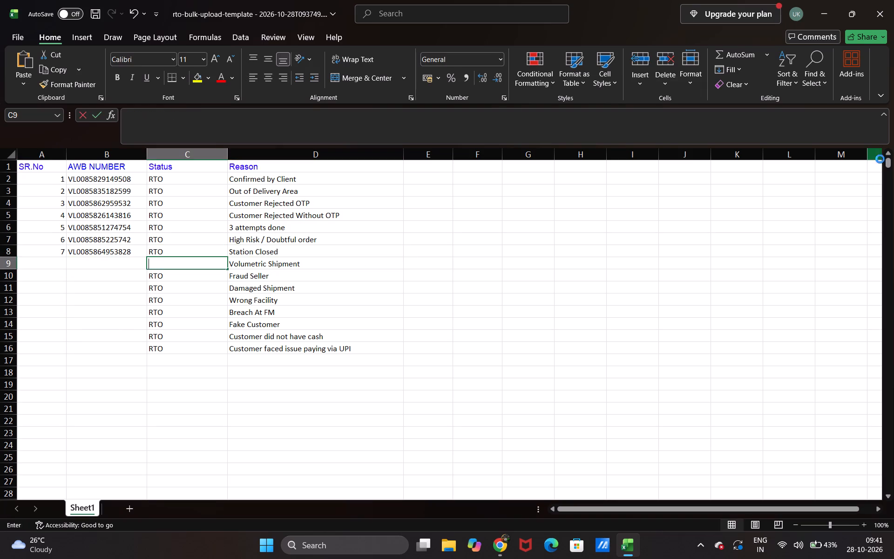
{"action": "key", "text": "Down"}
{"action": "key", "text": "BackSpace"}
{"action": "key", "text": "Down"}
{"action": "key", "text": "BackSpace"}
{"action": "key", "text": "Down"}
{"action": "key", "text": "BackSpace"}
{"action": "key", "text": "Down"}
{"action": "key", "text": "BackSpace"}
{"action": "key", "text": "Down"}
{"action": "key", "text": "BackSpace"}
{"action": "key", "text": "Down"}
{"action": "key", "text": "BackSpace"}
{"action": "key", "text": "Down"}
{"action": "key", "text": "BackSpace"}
Clear the sample reasons in rows 9 to 16 of the Reason column.
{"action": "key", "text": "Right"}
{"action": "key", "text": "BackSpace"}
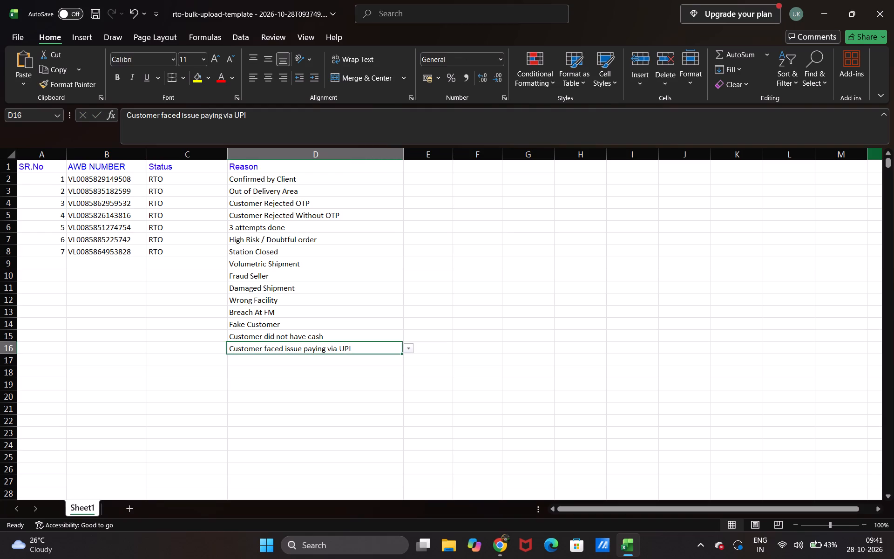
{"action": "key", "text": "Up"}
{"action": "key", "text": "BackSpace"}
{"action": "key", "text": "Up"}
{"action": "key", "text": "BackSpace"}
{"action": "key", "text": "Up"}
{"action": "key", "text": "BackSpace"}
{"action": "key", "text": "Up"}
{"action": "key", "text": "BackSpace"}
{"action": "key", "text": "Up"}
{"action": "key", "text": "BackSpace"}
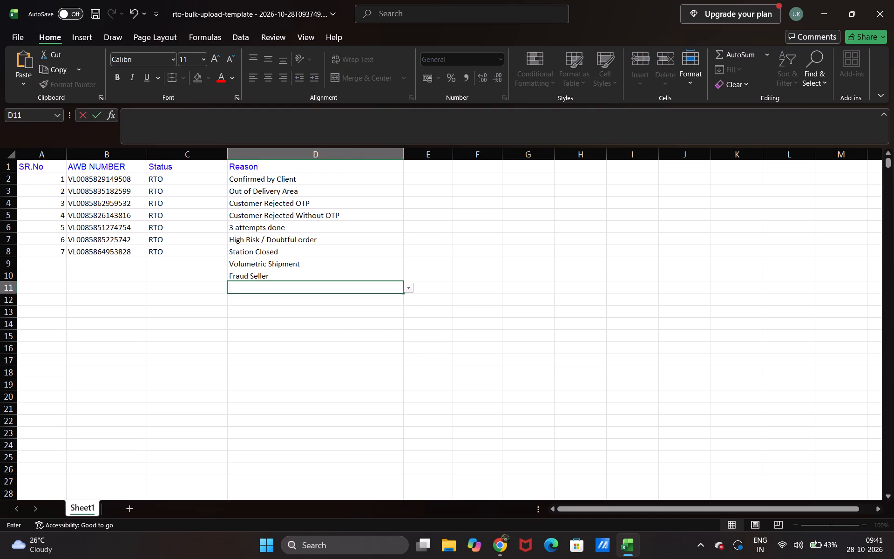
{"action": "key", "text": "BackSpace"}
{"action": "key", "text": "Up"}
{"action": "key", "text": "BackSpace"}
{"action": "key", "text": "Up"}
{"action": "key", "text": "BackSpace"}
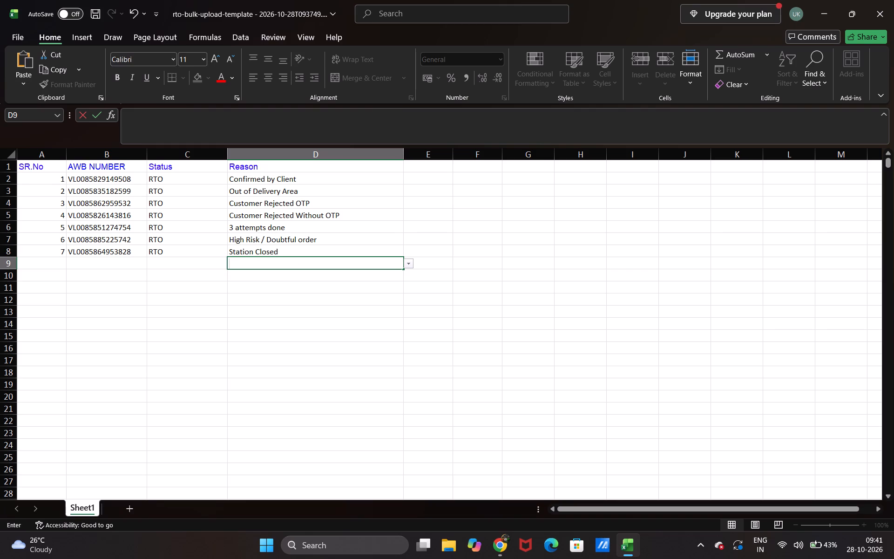
Copy the reason "3 attempts done" from serial number 5 and paste it as the reason for all seven waybills.
{"action": "scroll", "coordinate": [267, 282], "scroll_direction": "up", "scroll_amount": 2}
{"action": "left_click", "coordinate": [241, 227]}
{"action": "right_click", "coordinate": [241, 227]}
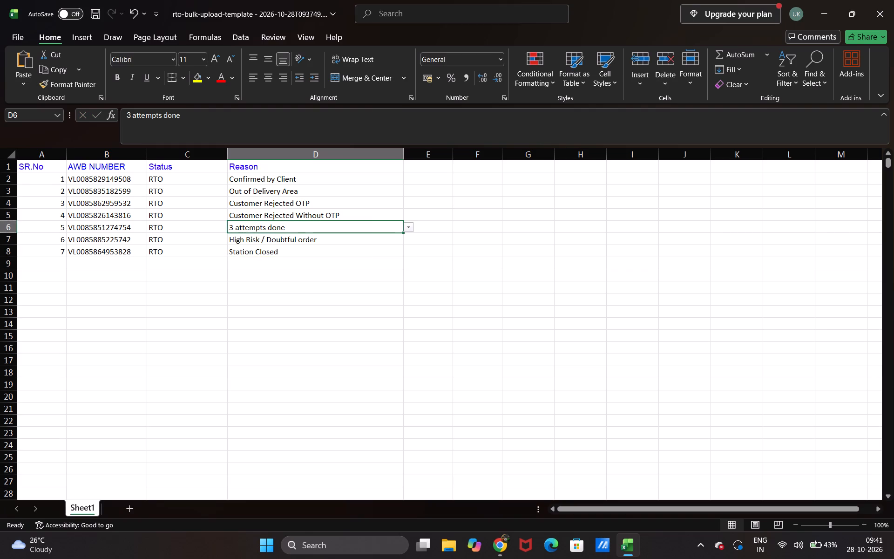
{"action": "left_click", "coordinate": [285, 204]}
{"action": "left_click_drag", "start_coordinate": [264, 178], "coordinate": [267, 247]}
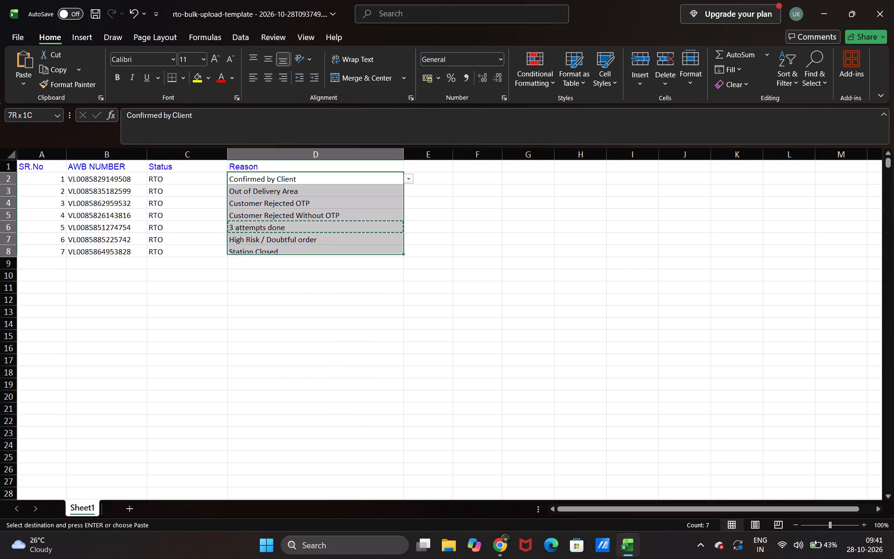
{"action": "left_click_drag", "start_coordinate": [267, 247], "coordinate": [269, 253]}
{"action": "right_click", "coordinate": [283, 208]}
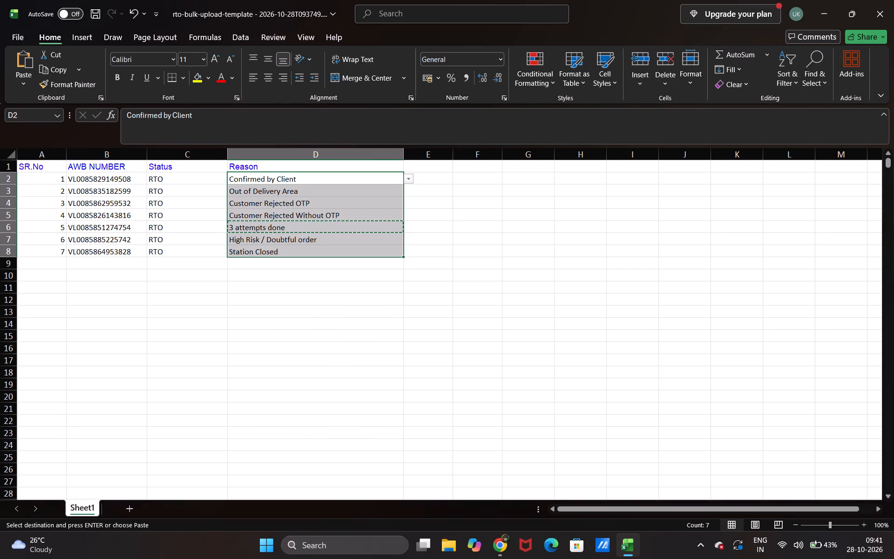
{"action": "right_click", "coordinate": [310, 231]}
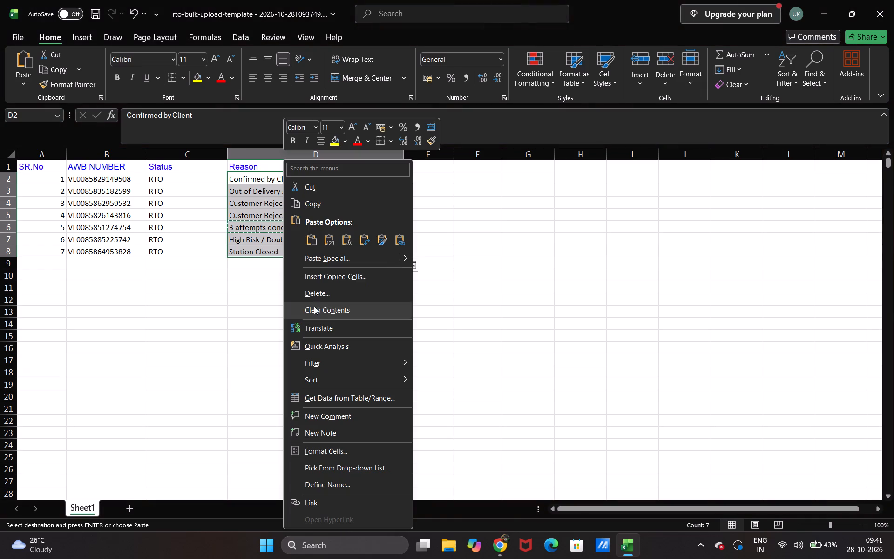
{"action": "left_click", "coordinate": [310, 241]}
{"action": "double_click", "coordinate": [210, 306]}
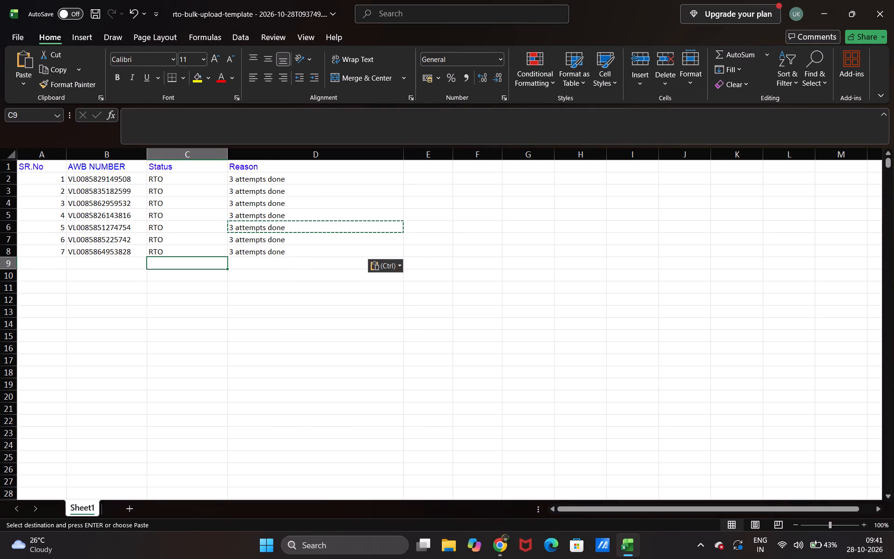
{"action": "triple_click", "coordinate": [287, 294]}
{"action": "double_click", "coordinate": [287, 294]}
{"action": "double_click", "coordinate": [213, 306]}
{"action": "triple_click", "coordinate": [195, 264]}
{"action": "left_click", "coordinate": [171, 351]}
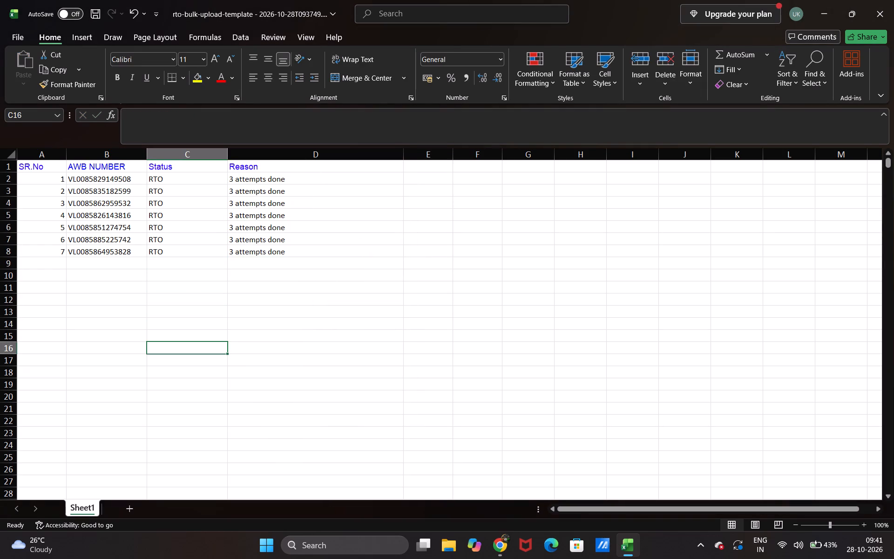
Save the completed RTO bulk upload workbook.
{"action": "key", "text": "ctrl+s"}
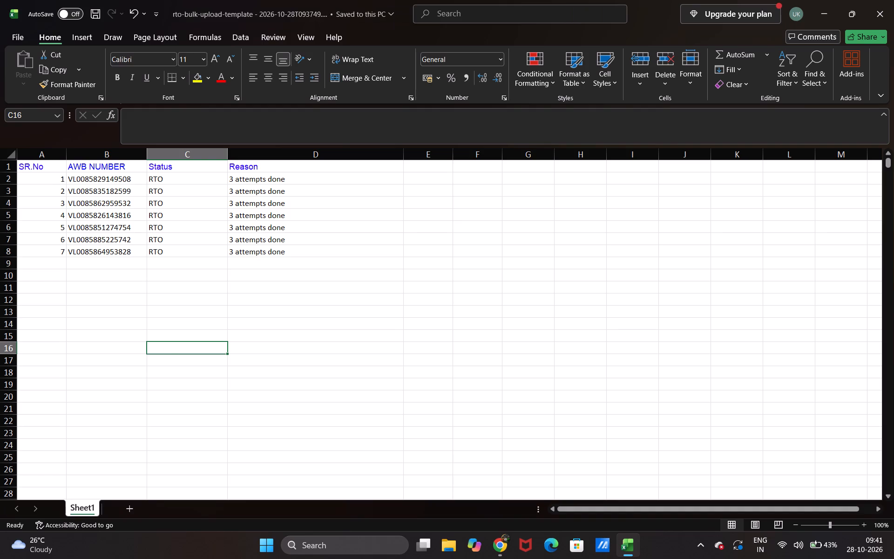
Switch to the Valmo console and submit the workbook "rto-bulk-upload-template - 2026-10-28T093749.266" as the RTO bulk upload file.
{"action": "left_click", "coordinate": [493, 547]}
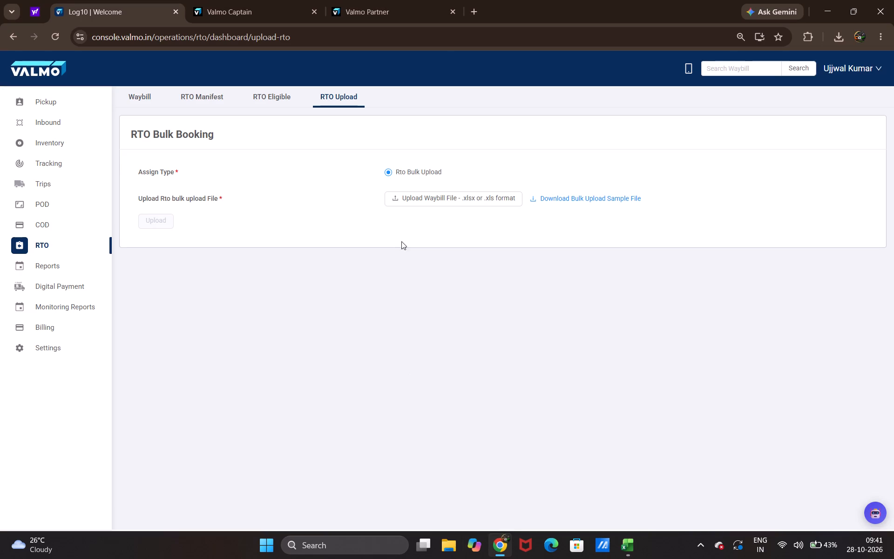
{"action": "left_click", "coordinate": [421, 202]}
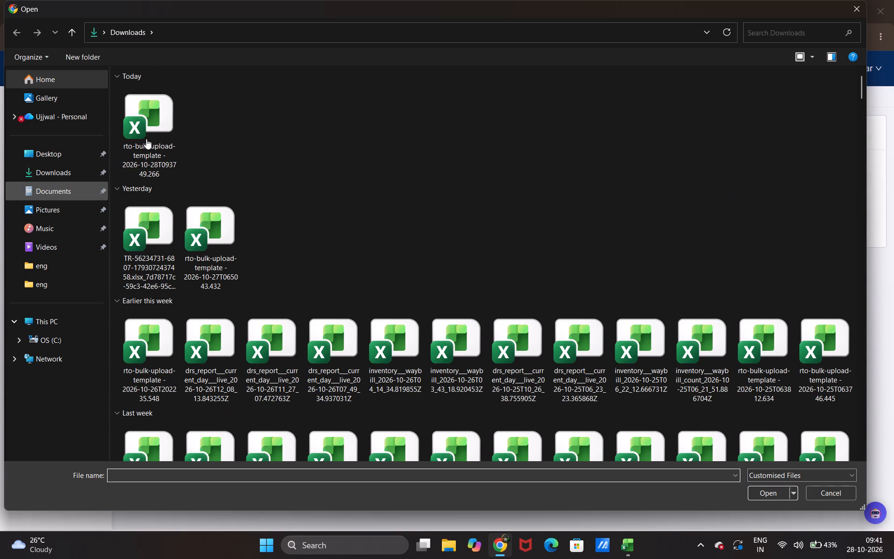
{"action": "triple_click", "coordinate": [147, 136]}
{"action": "double_click", "coordinate": [163, 125]}
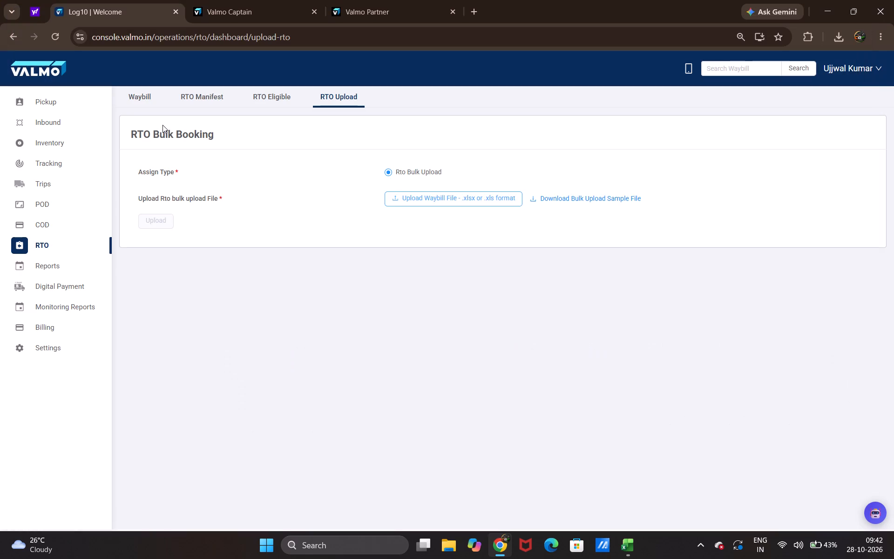
{"action": "left_click", "coordinate": [160, 217]}
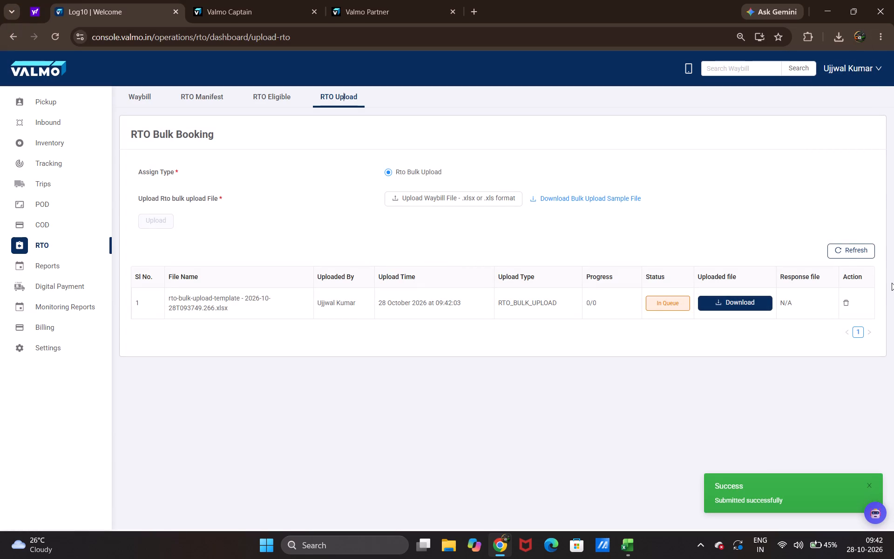
Refresh the RTO bulk upload list repeatedly to check the processing status of the submitted file.
{"action": "left_click", "coordinate": [845, 253]}
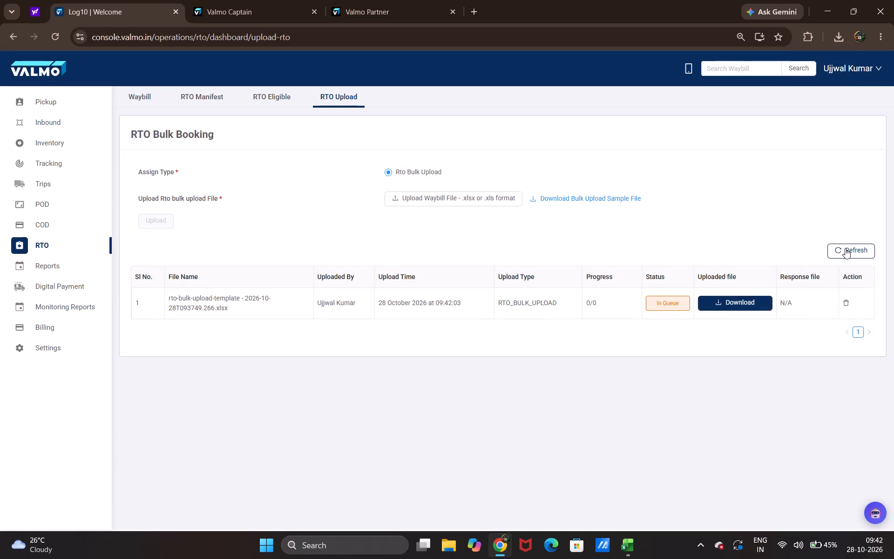
{"action": "left_click", "coordinate": [845, 248]}
{"action": "left_click", "coordinate": [845, 248]}
{"action": "left_click", "coordinate": [845, 248]}
{"action": "left_click", "coordinate": [850, 250]}
{"action": "left_click", "coordinate": [850, 250]}
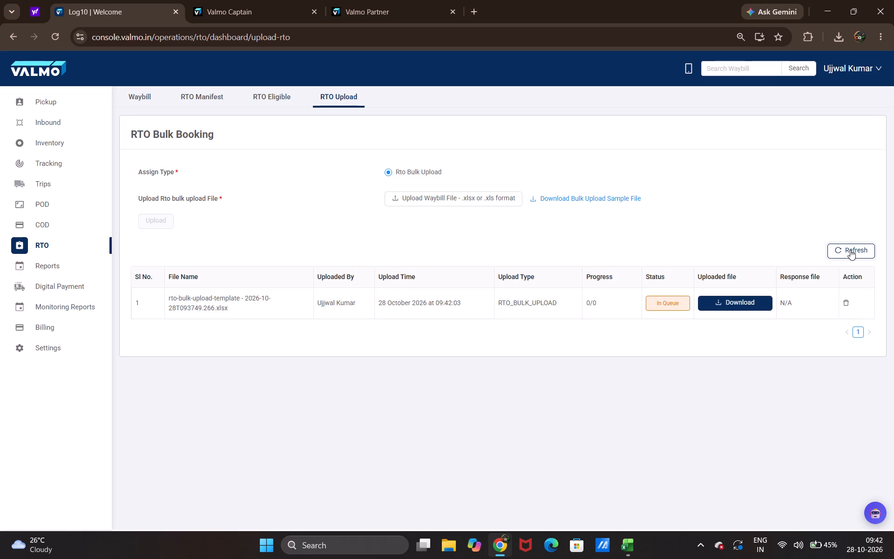
{"action": "triple_click", "coordinate": [850, 250]}
{"action": "left_click", "coordinate": [850, 250]}
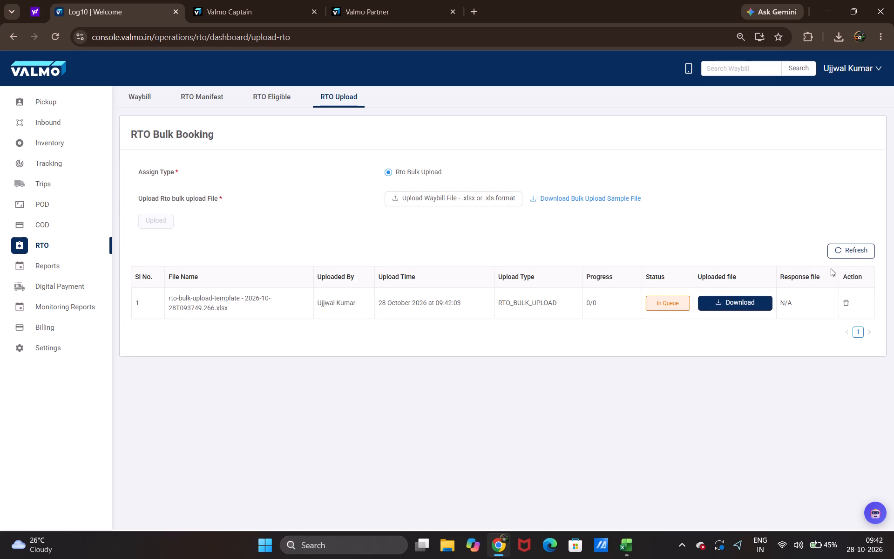
{"action": "left_click", "coordinate": [841, 252]}
{"action": "triple_click", "coordinate": [841, 252]}
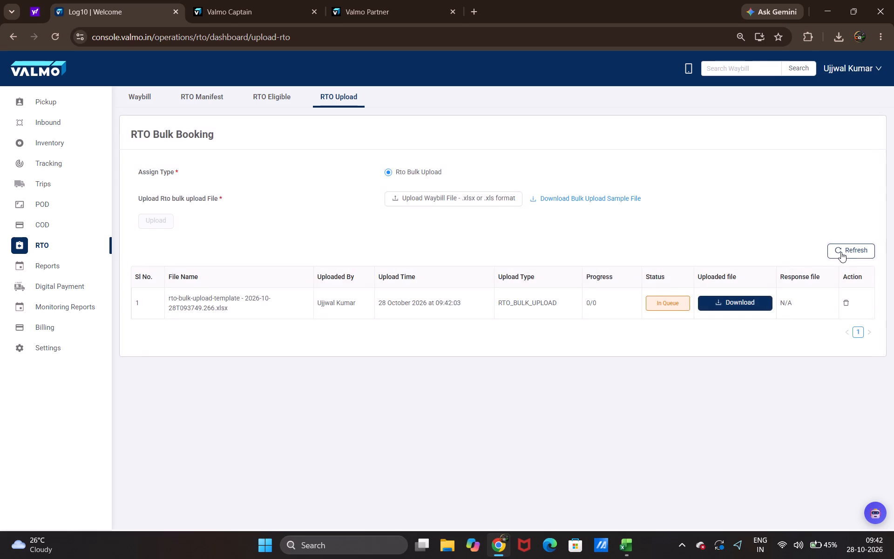
{"action": "double_click", "coordinate": [841, 252]}
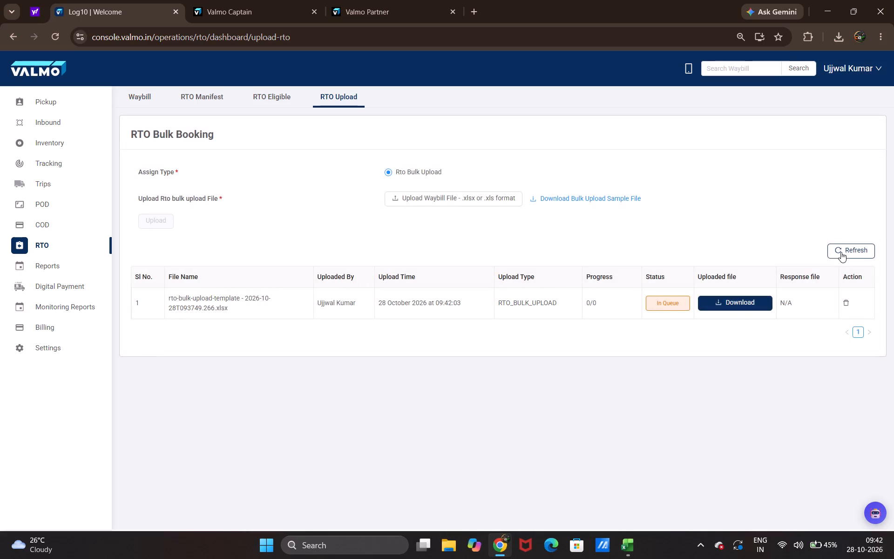
{"action": "scroll", "coordinate": [362, 322], "scroll_direction": "down", "scroll_amount": 2}
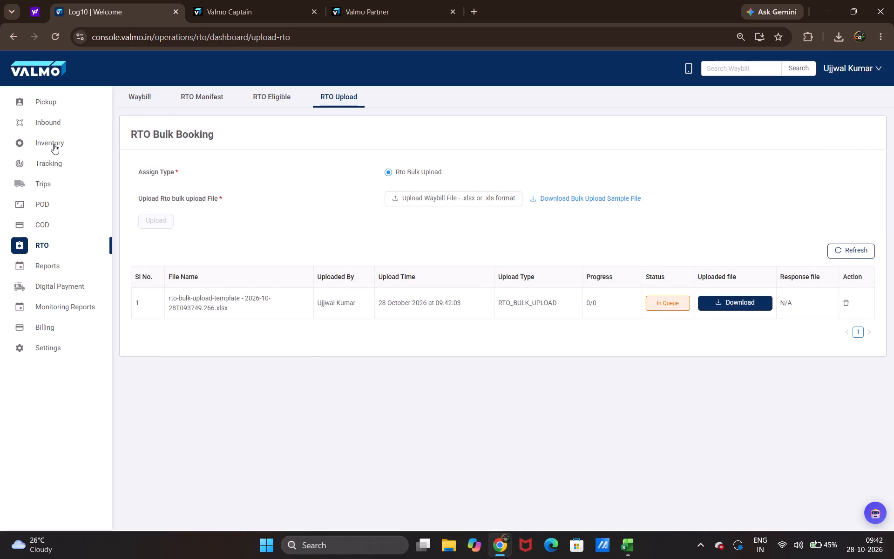
{"action": "left_click", "coordinate": [57, 143]}
{"action": "left_click", "coordinate": [178, 94]}
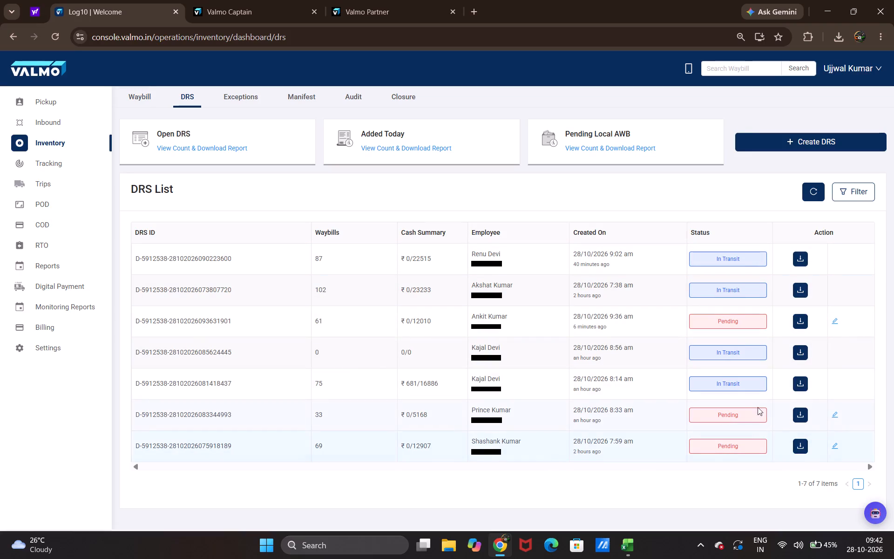
{"action": "left_click", "coordinate": [835, 415]}
{"action": "left_click", "coordinate": [247, 238]}
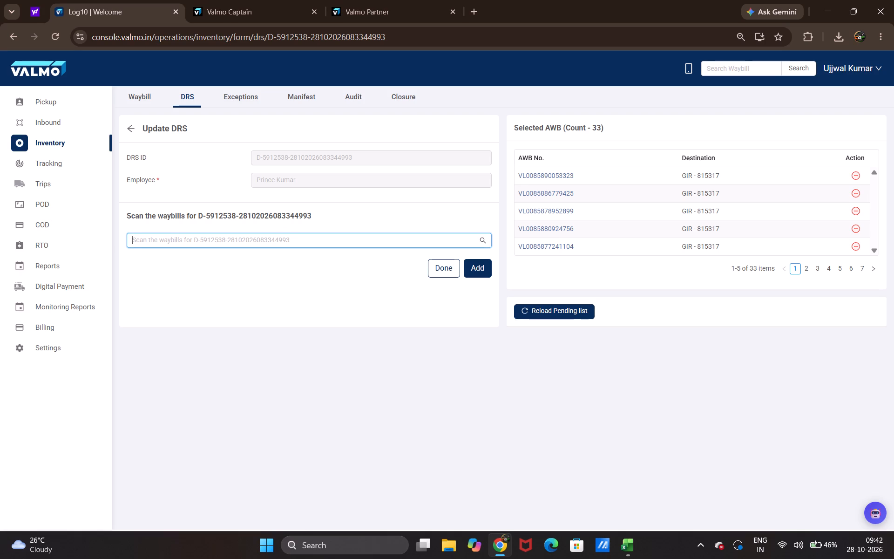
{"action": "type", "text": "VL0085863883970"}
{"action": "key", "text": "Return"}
Finish the DRS update, skipping both the priority shipment and reverse shipment assignments.
{"action": "left_click", "coordinate": [440, 264]}
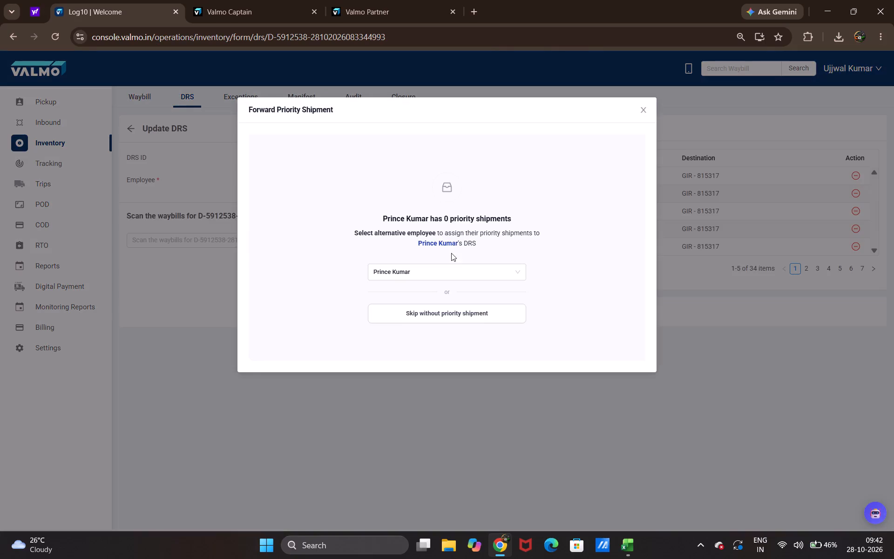
{"action": "left_click", "coordinate": [477, 314]}
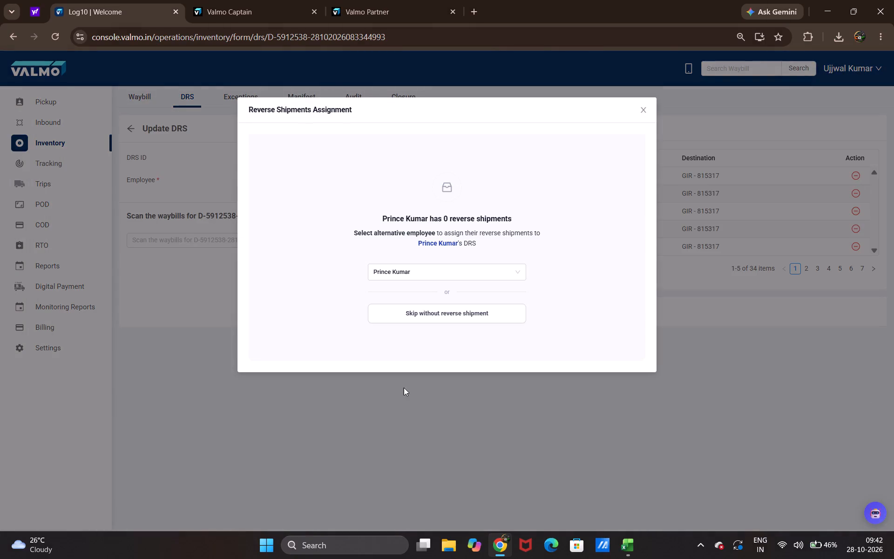
{"action": "left_click", "coordinate": [440, 318]}
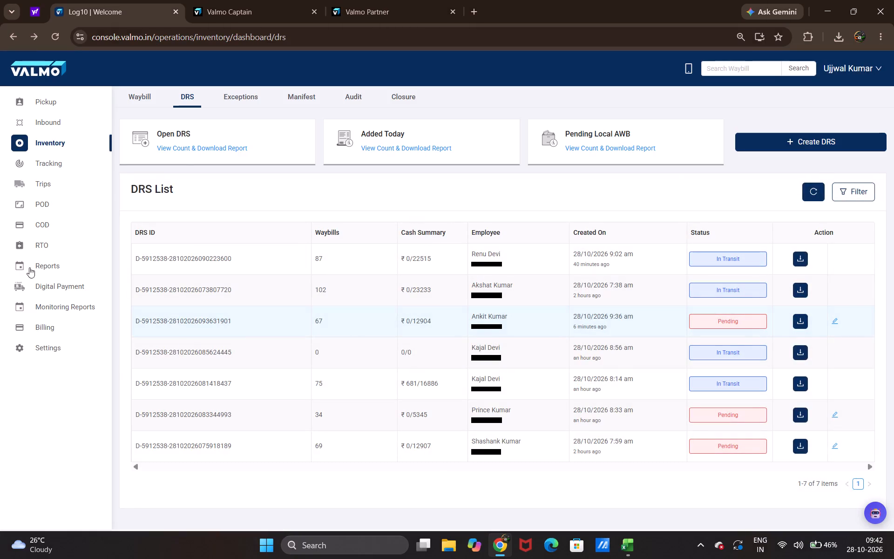
Open the reverse pickup management page to check today's pickup events and assignments.
{"action": "left_click", "coordinate": [50, 92]}
{"action": "left_click", "coordinate": [52, 98]}
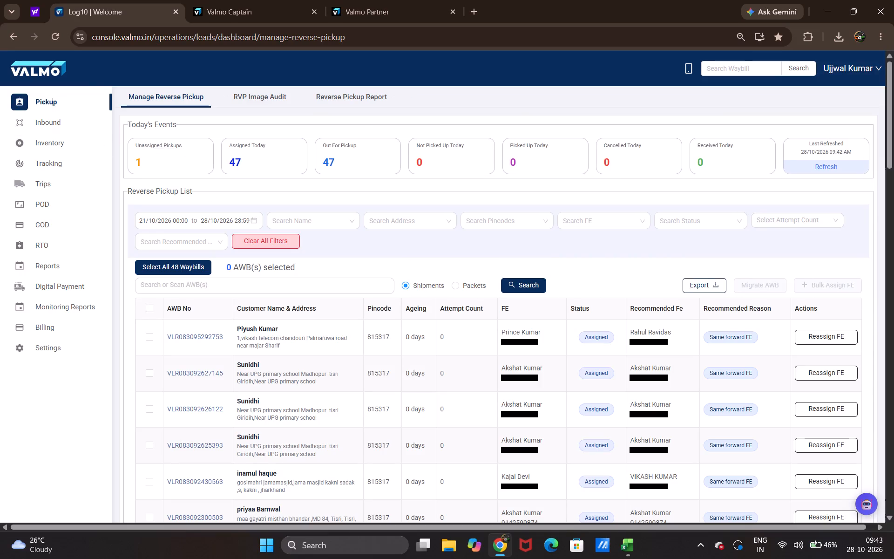
Review the DC Capacity, Growth Dashboard, Payments and Pilot Rate Card pages in the Valmo Partner portal.
{"action": "left_click", "coordinate": [239, 5]}
{"action": "left_click", "coordinate": [365, 8]}
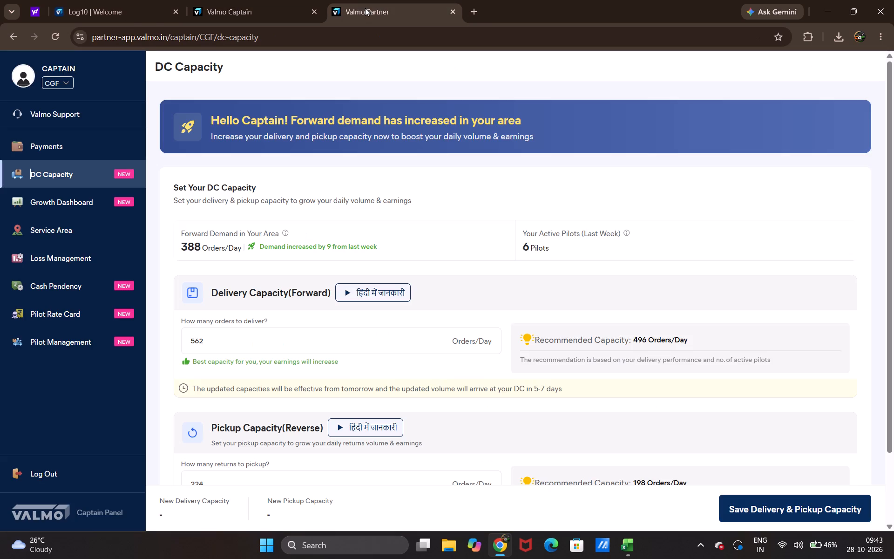
{"action": "scroll", "coordinate": [505, 304], "scroll_direction": "down", "scroll_amount": 4}
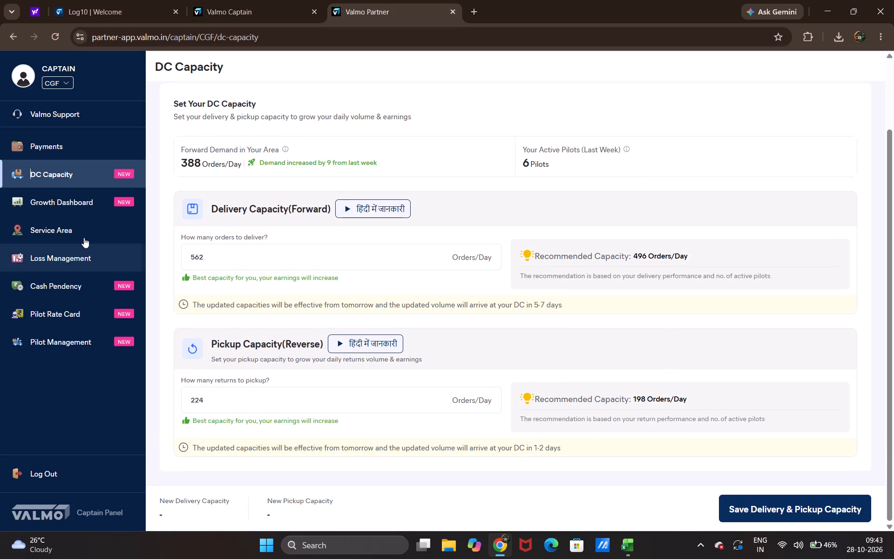
{"action": "left_click", "coordinate": [70, 203]}
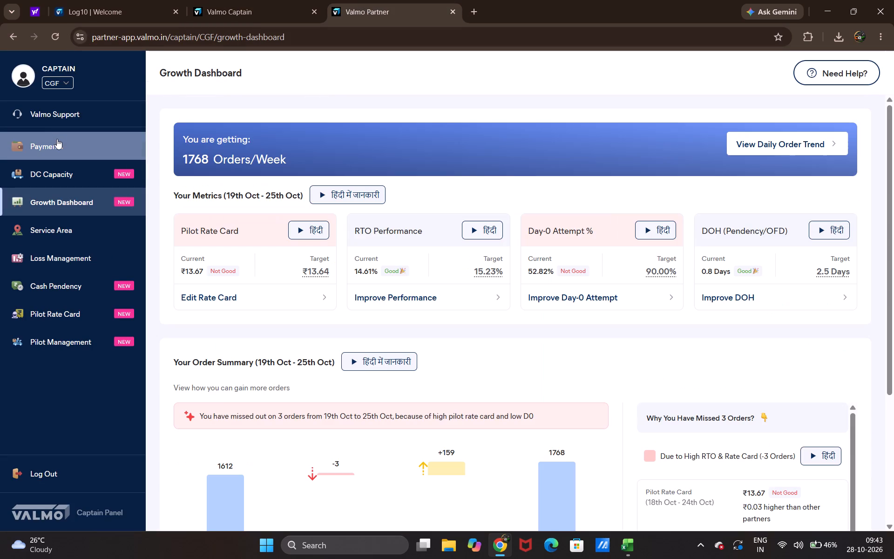
{"action": "left_click", "coordinate": [57, 140]}
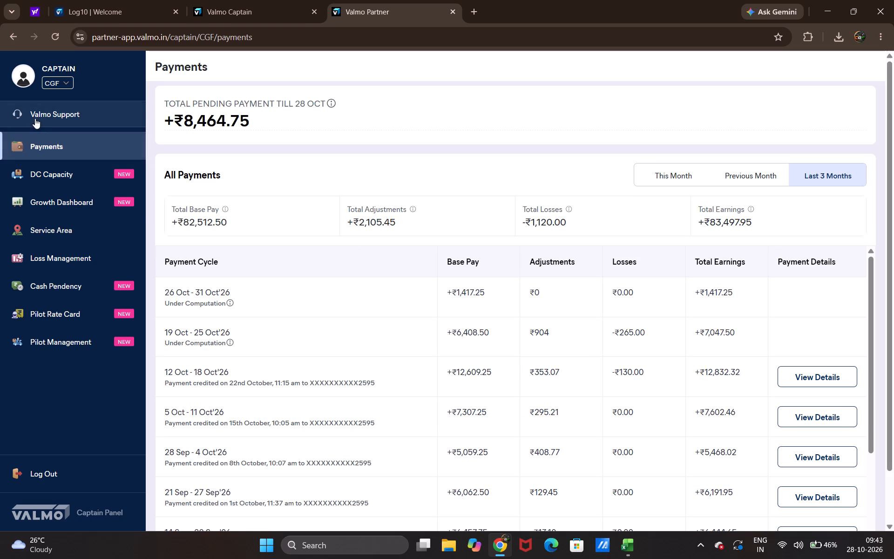
{"action": "left_click", "coordinate": [67, 180]}
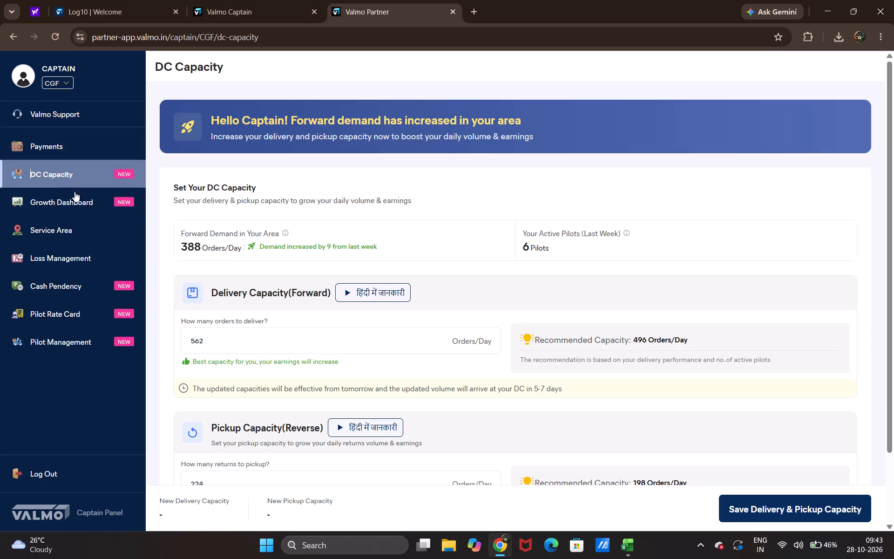
{"action": "left_click", "coordinate": [76, 197]}
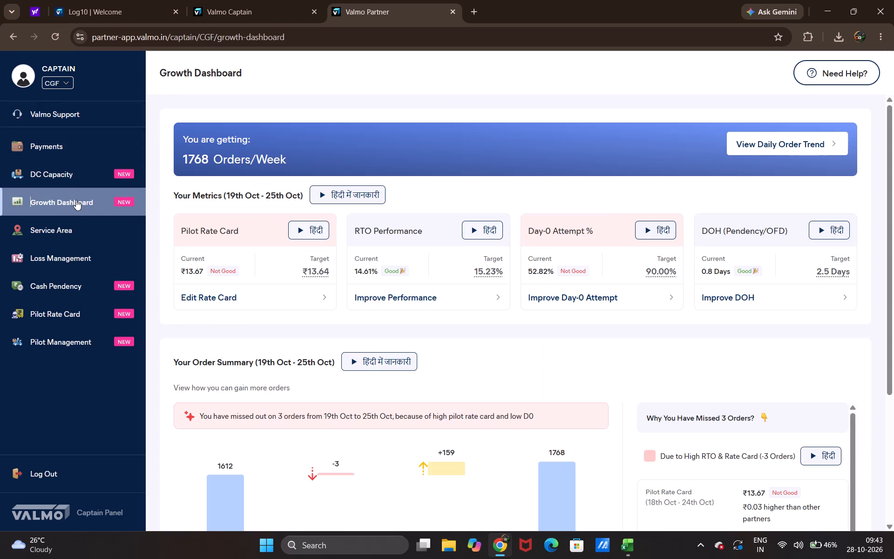
{"action": "left_click", "coordinate": [74, 202]}
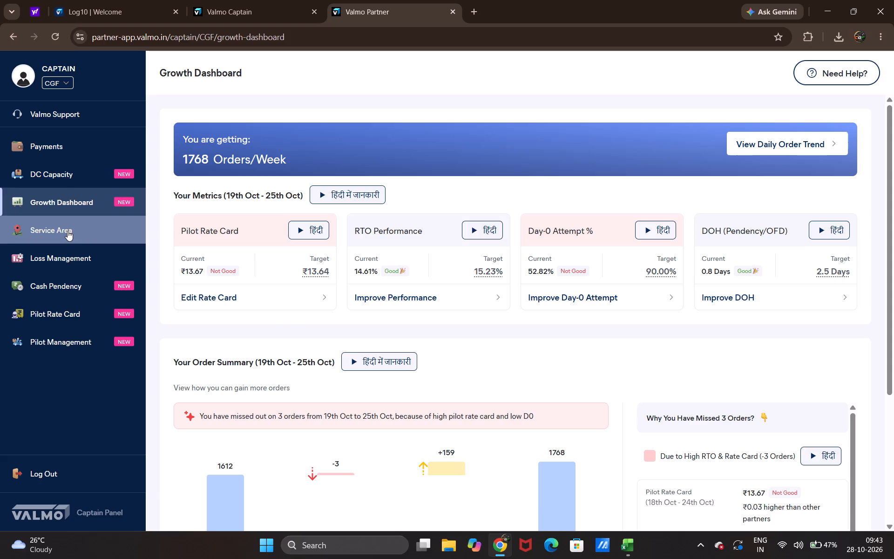
{"action": "left_click", "coordinate": [202, 294]}
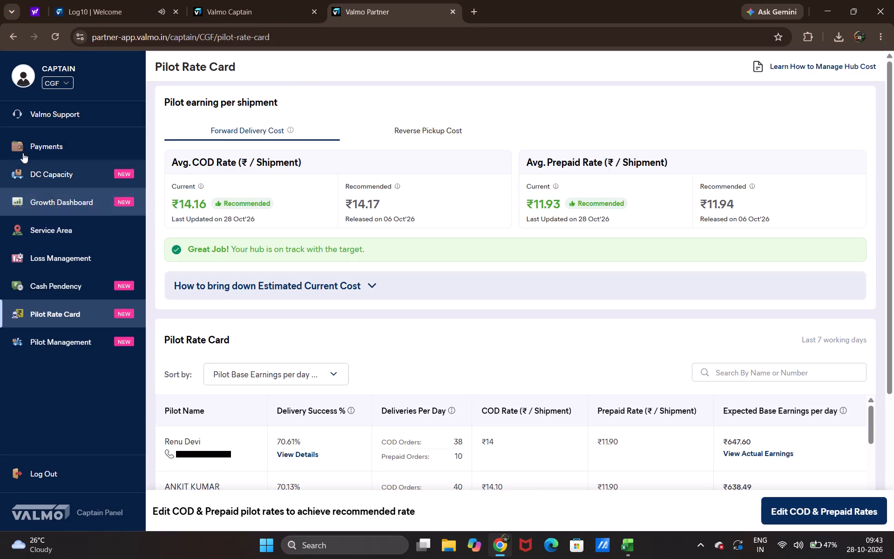
Review the hub's payments for the previous month, this month and the last three months.
{"action": "left_click", "coordinate": [43, 145]}
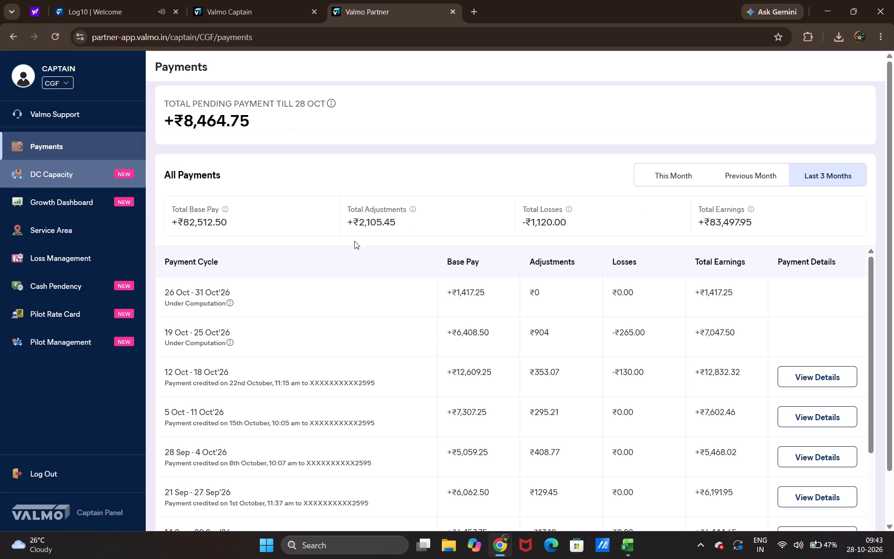
{"action": "left_click", "coordinate": [731, 170]}
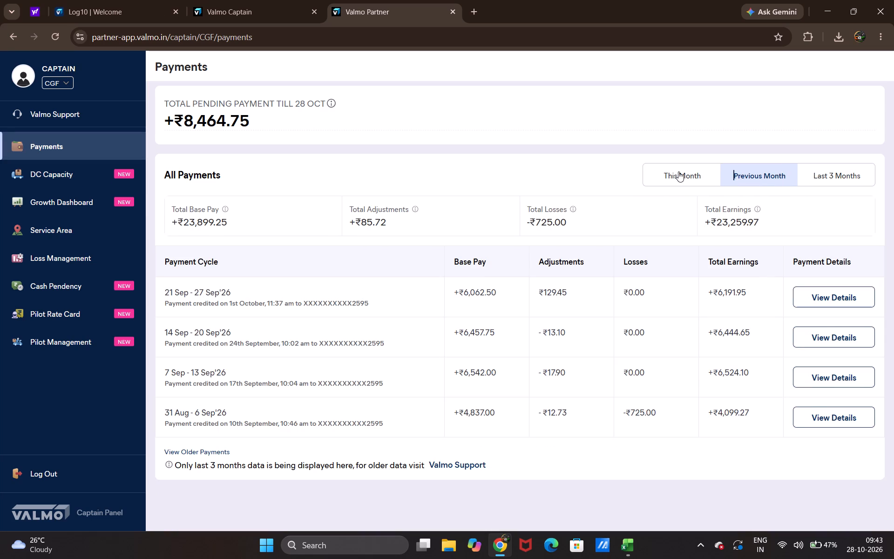
{"action": "left_click", "coordinate": [678, 171]}
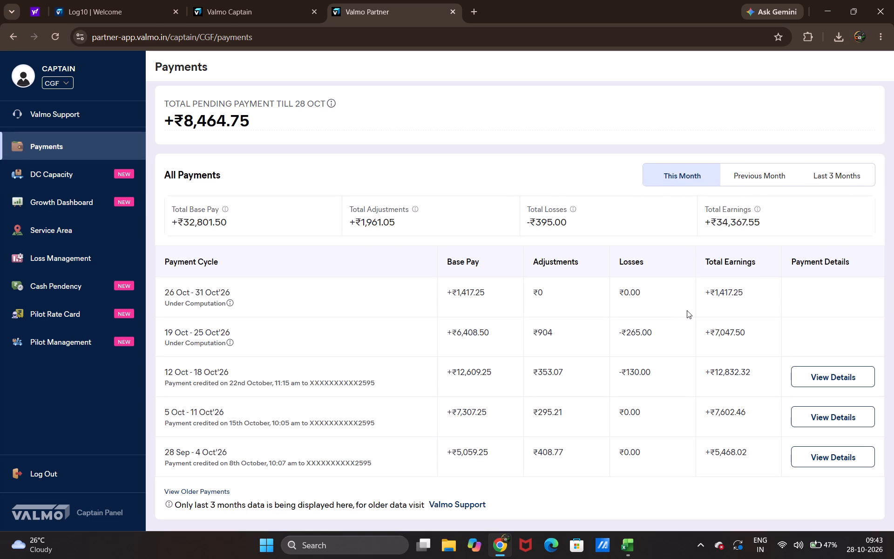
{"action": "left_click", "coordinate": [768, 176]}
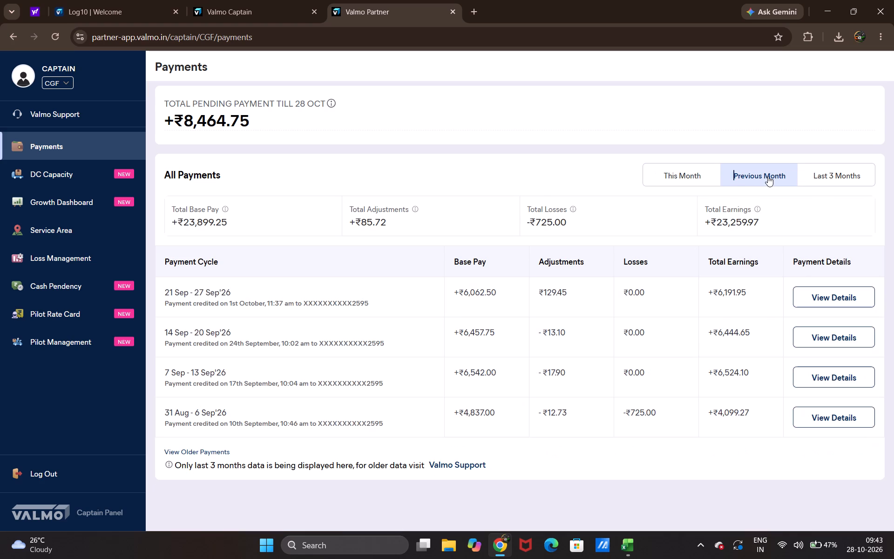
{"action": "left_click", "coordinate": [830, 171]}
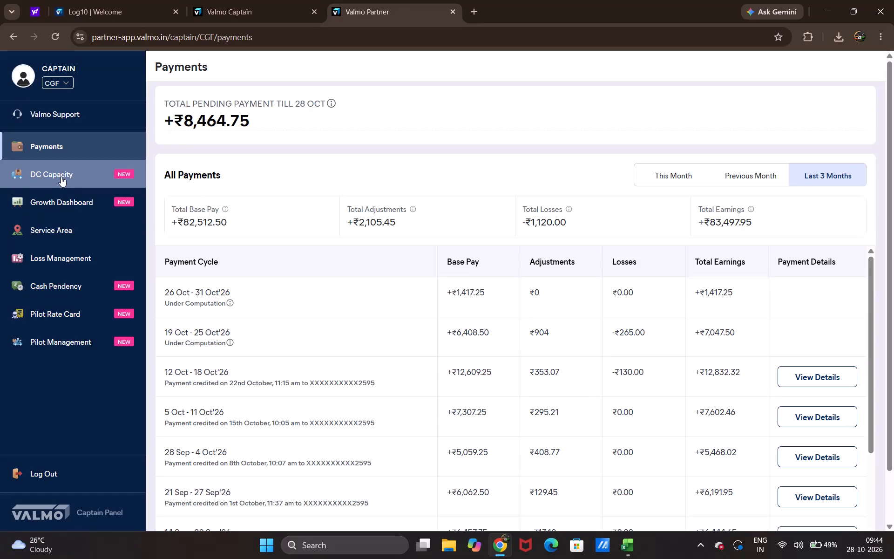
Return to the operations console and load the Pending RTO Waybill list on the RTO dashboard to examine the pending shipments.
{"action": "left_click", "coordinate": [81, 0]}
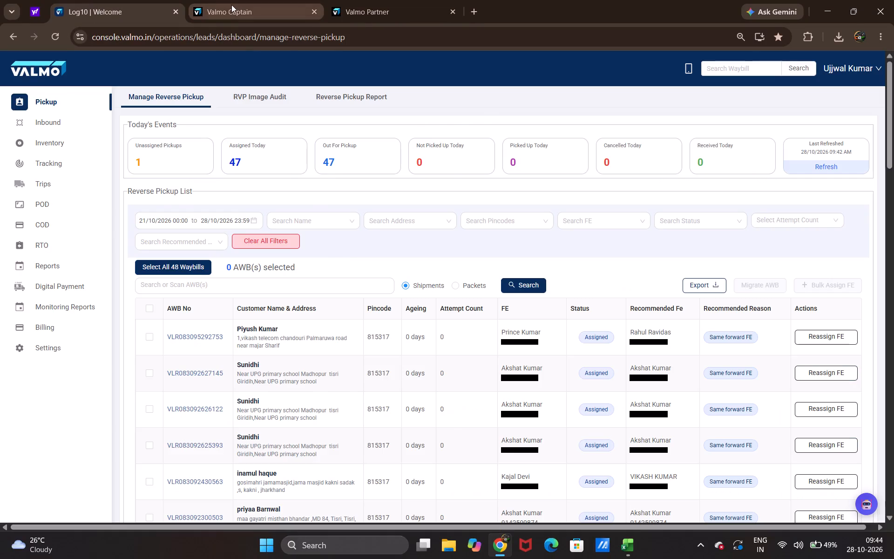
{"action": "left_click", "coordinate": [231, 5]}
{"action": "left_click", "coordinate": [110, 21]}
{"action": "left_click", "coordinate": [34, 246]}
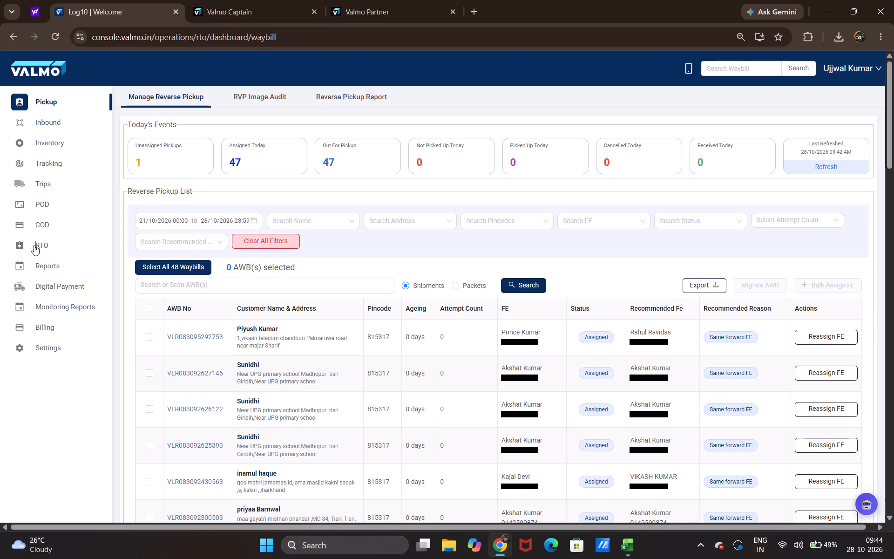
{"action": "left_click", "coordinate": [198, 200]}
{"action": "left_click", "coordinate": [258, 203]}
{"action": "left_click", "coordinate": [466, 365]}
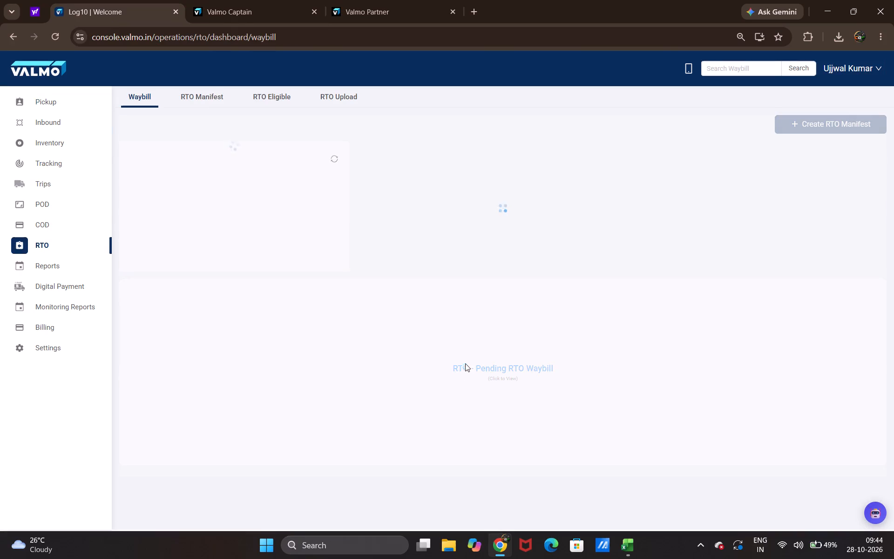
{"action": "left_click", "coordinate": [444, 352]}
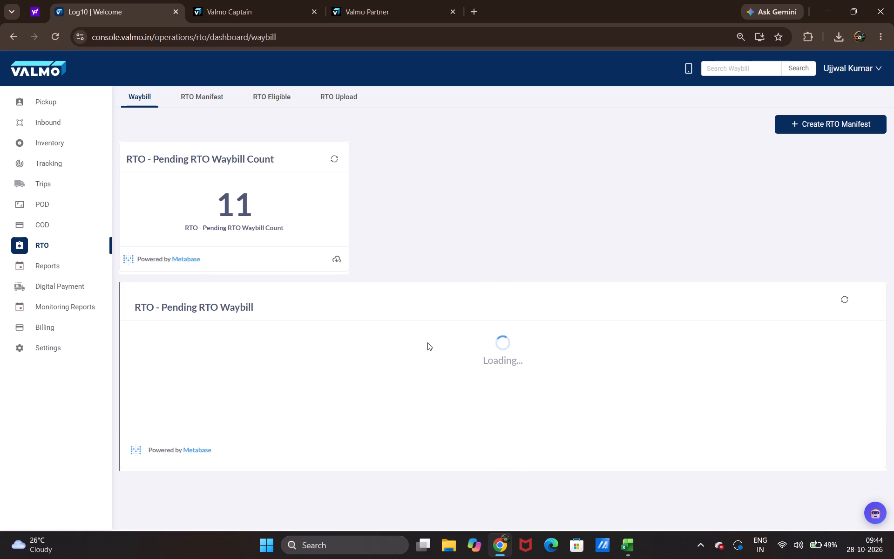
{"action": "scroll", "coordinate": [426, 343], "scroll_direction": "down", "scroll_amount": 5}
{"action": "scroll", "coordinate": [368, 355], "scroll_direction": "down", "scroll_amount": 3}
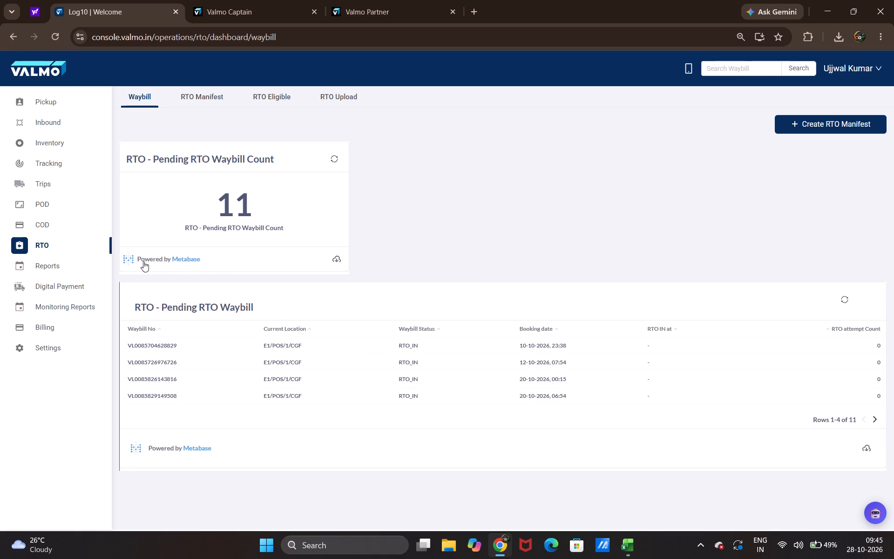
Load the Inventory waybill list, refresh the waybill count and open the list's download options.
{"action": "left_click", "coordinate": [30, 137]}
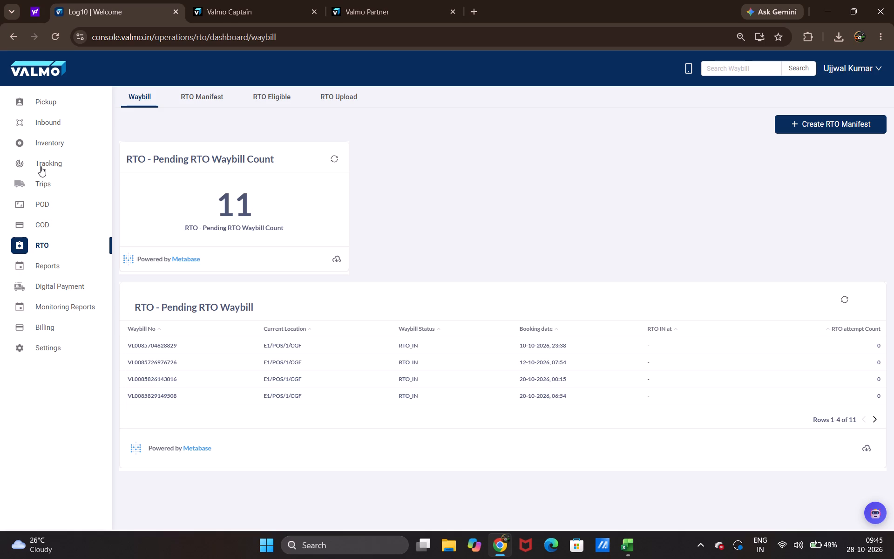
{"action": "left_click", "coordinate": [47, 166]}
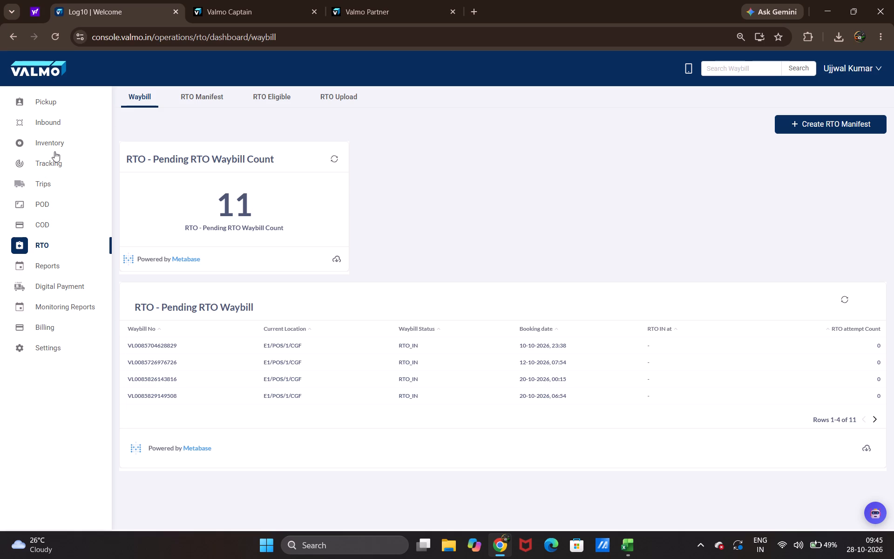
{"action": "left_click", "coordinate": [54, 146]}
{"action": "left_click", "coordinate": [257, 146]}
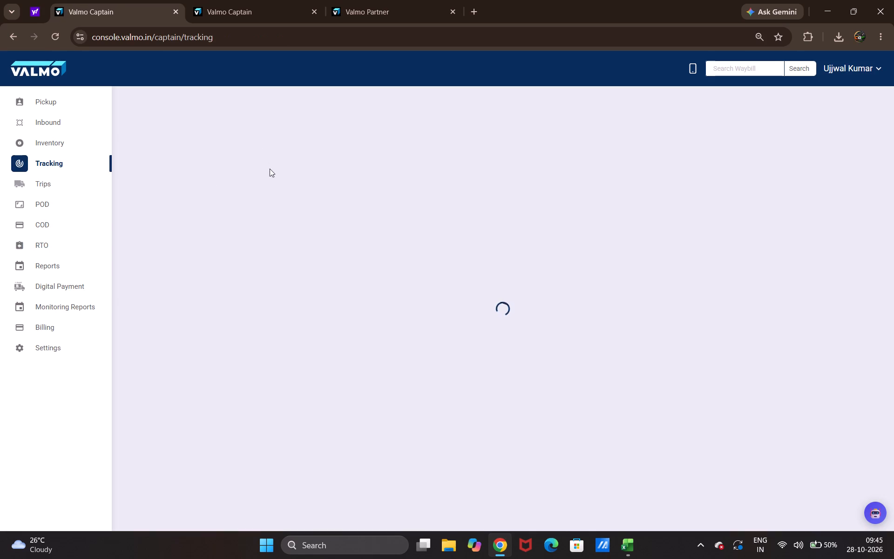
{"action": "left_click", "coordinate": [51, 140]}
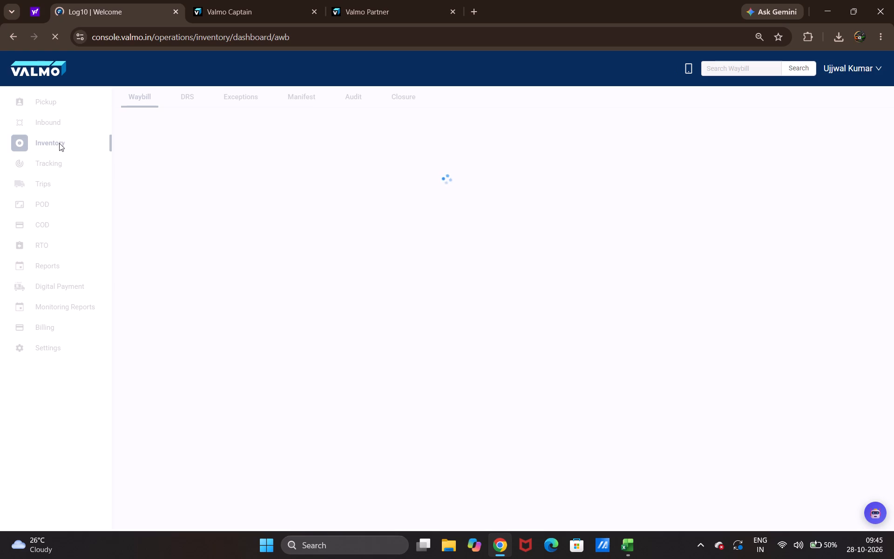
{"action": "left_click", "coordinate": [190, 185]}
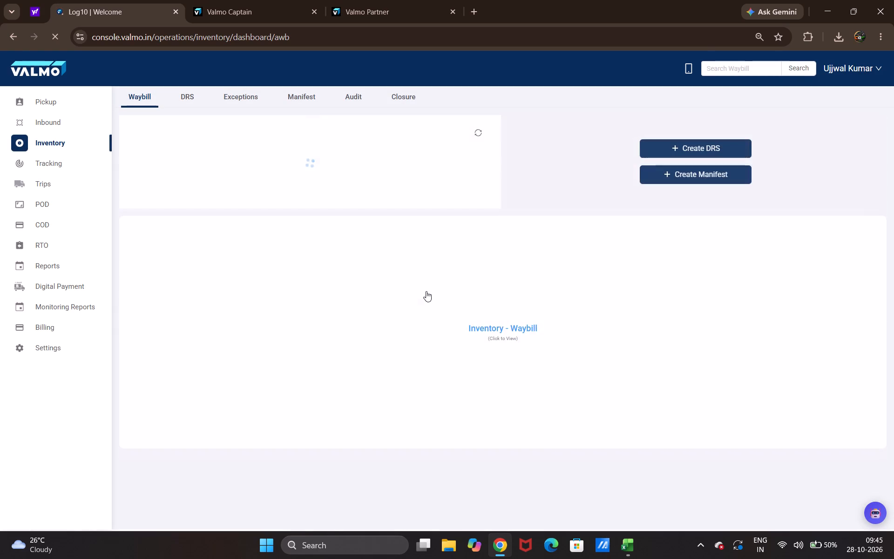
{"action": "left_click", "coordinate": [426, 291]}
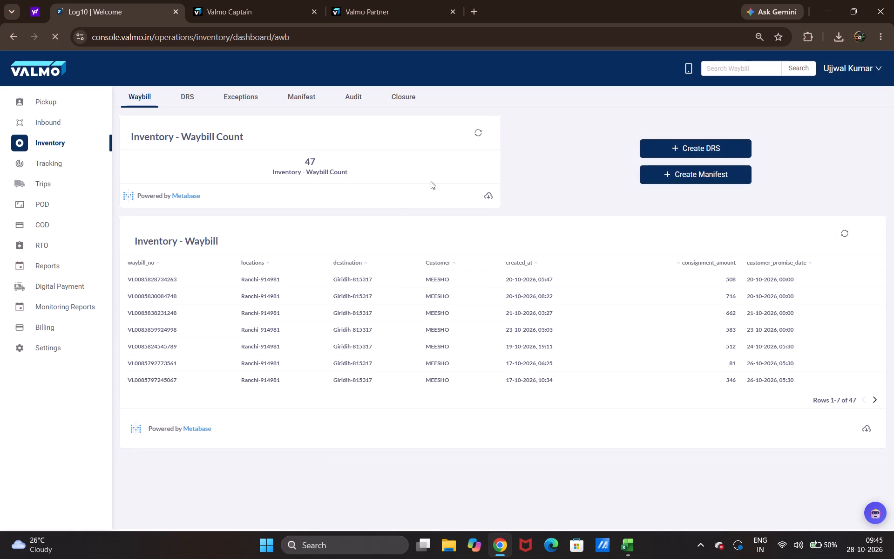
{"action": "left_click", "coordinate": [477, 129]}
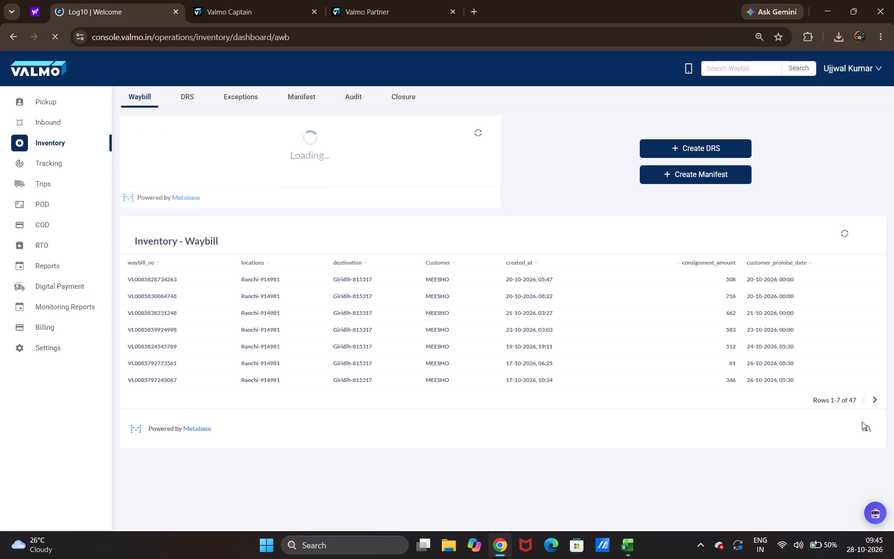
{"action": "left_click", "coordinate": [866, 427]}
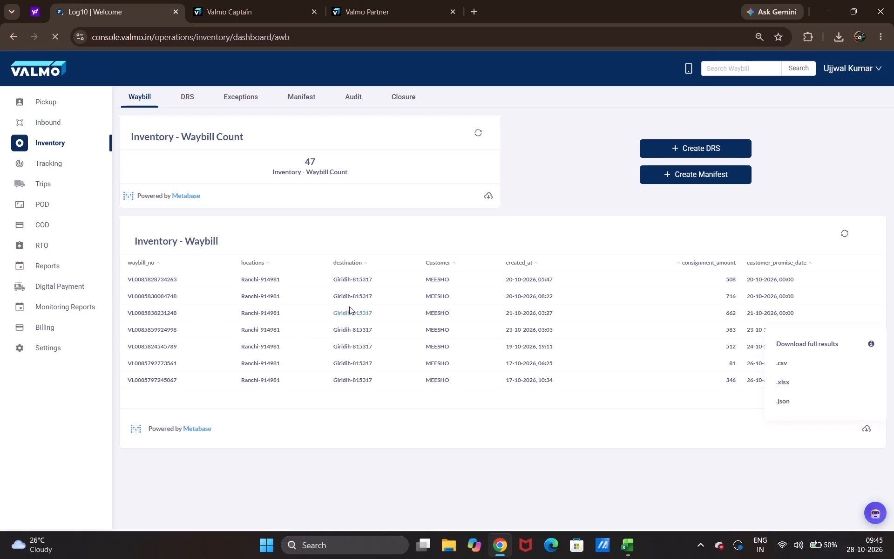
{"action": "left_click", "coordinate": [58, 100]}
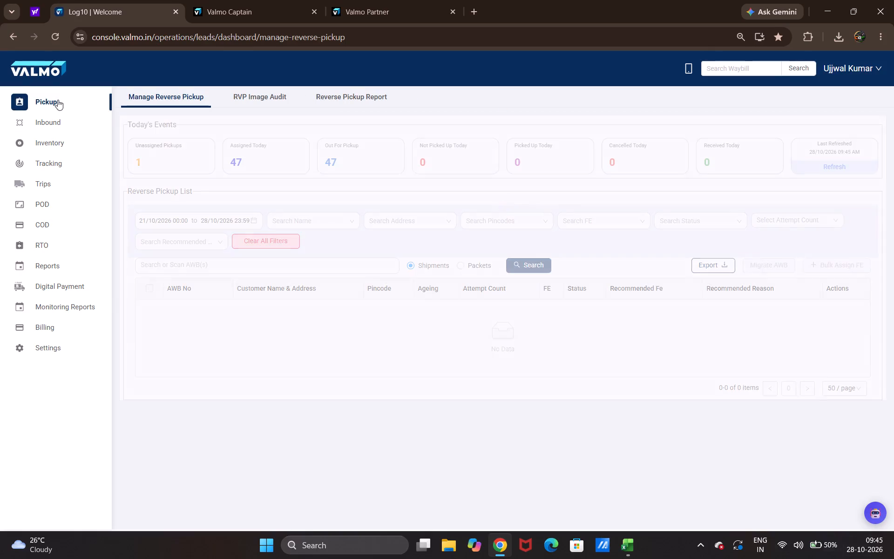
Load the LM Hub Visibility overview in Monitoring Reports and examine the pendency, today's performance, FE-level COD, COD collectable and location pendency reports.
{"action": "left_click", "coordinate": [66, 305]}
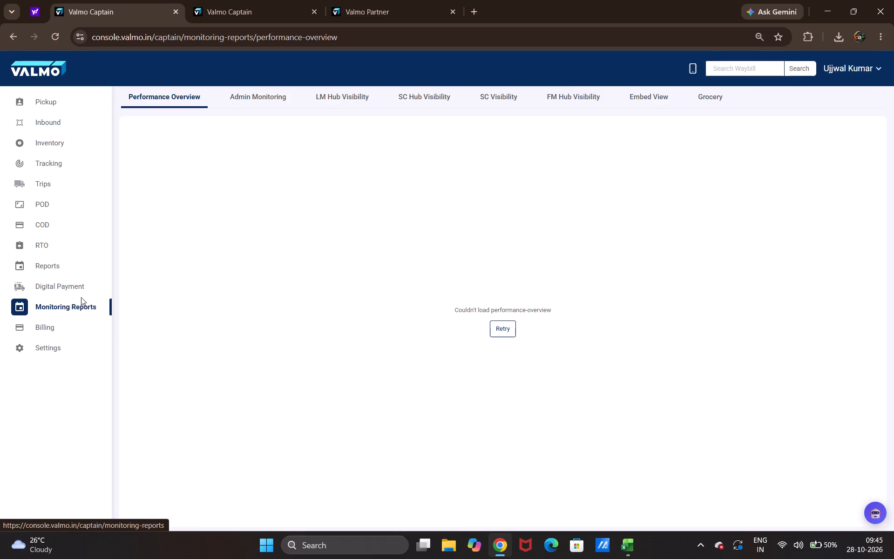
{"action": "left_click", "coordinate": [244, 95]}
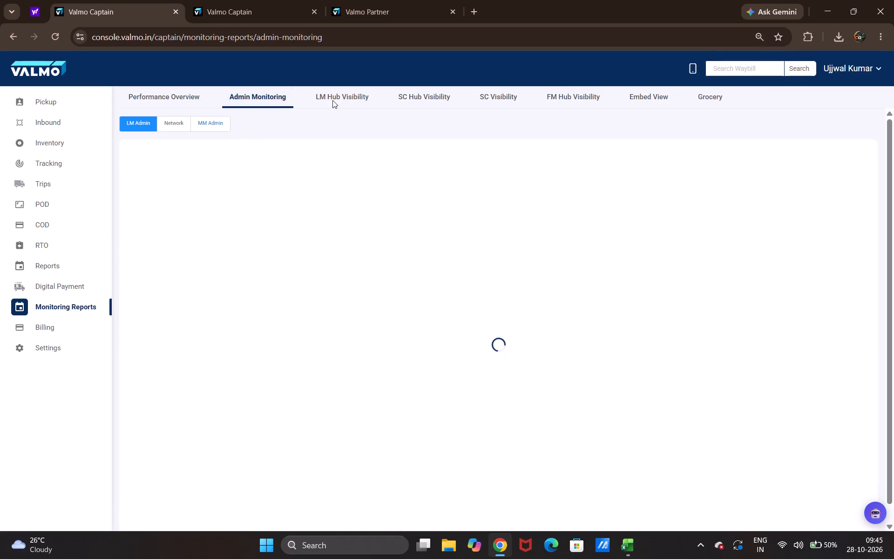
{"action": "left_click", "coordinate": [343, 92]}
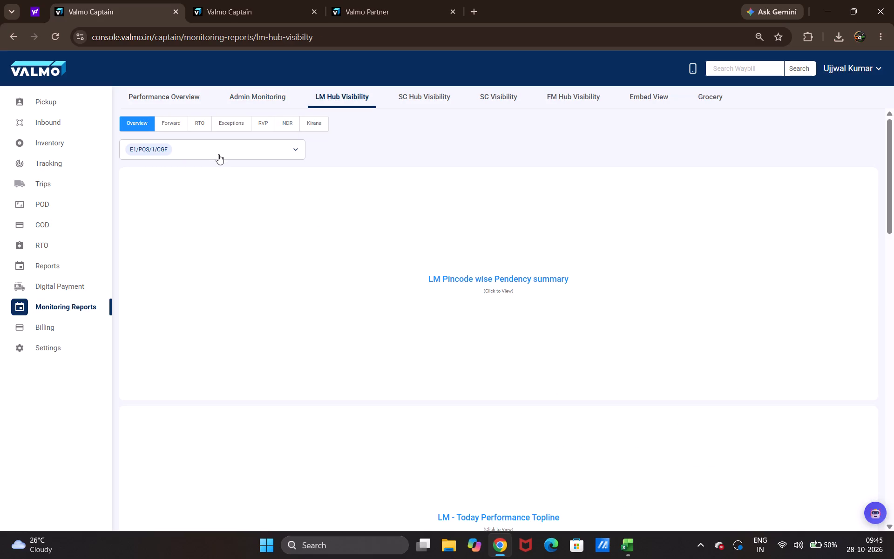
{"action": "left_click", "coordinate": [363, 239]}
{"action": "scroll", "coordinate": [364, 239], "scroll_direction": "down", "scroll_amount": 5}
{"action": "left_click", "coordinate": [371, 234]}
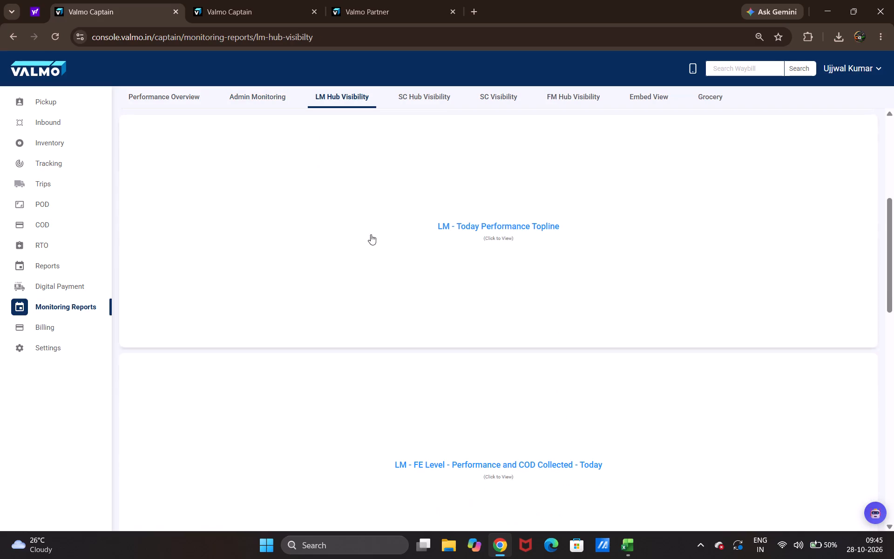
{"action": "scroll", "coordinate": [371, 234], "scroll_direction": "down", "scroll_amount": 6}
{"action": "left_click", "coordinate": [376, 232]}
{"action": "scroll", "coordinate": [376, 232], "scroll_direction": "down", "scroll_amount": 3}
{"action": "left_click", "coordinate": [376, 232]}
{"action": "left_click", "coordinate": [678, 226]}
{"action": "left_click", "coordinate": [454, 410]}
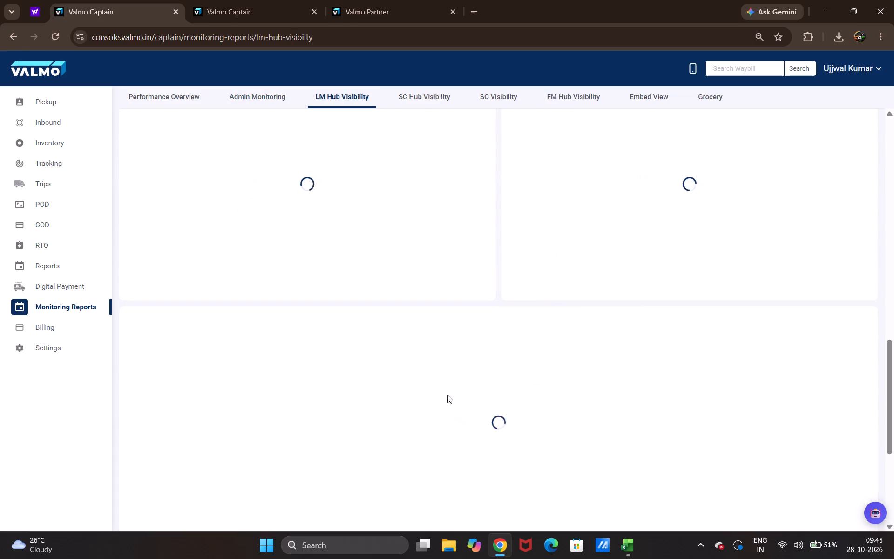
{"action": "scroll", "coordinate": [447, 395], "scroll_direction": "up", "scroll_amount": 7}
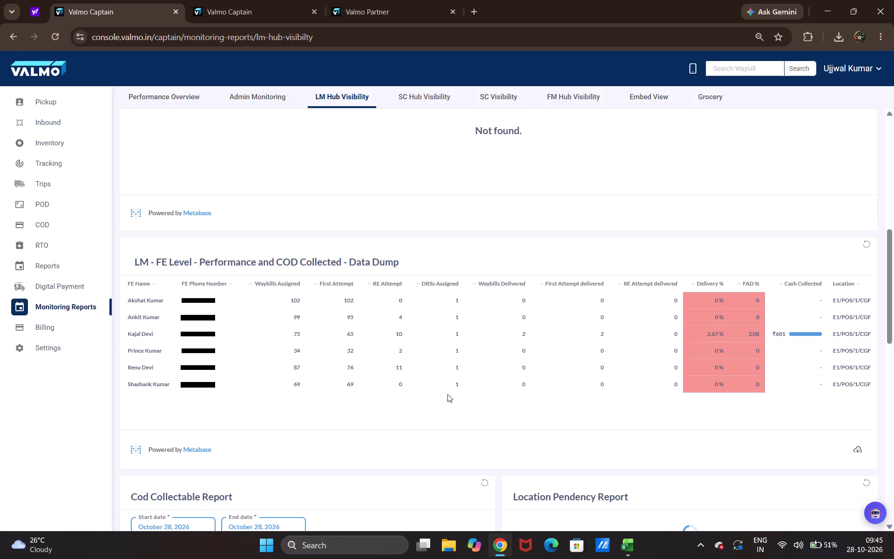
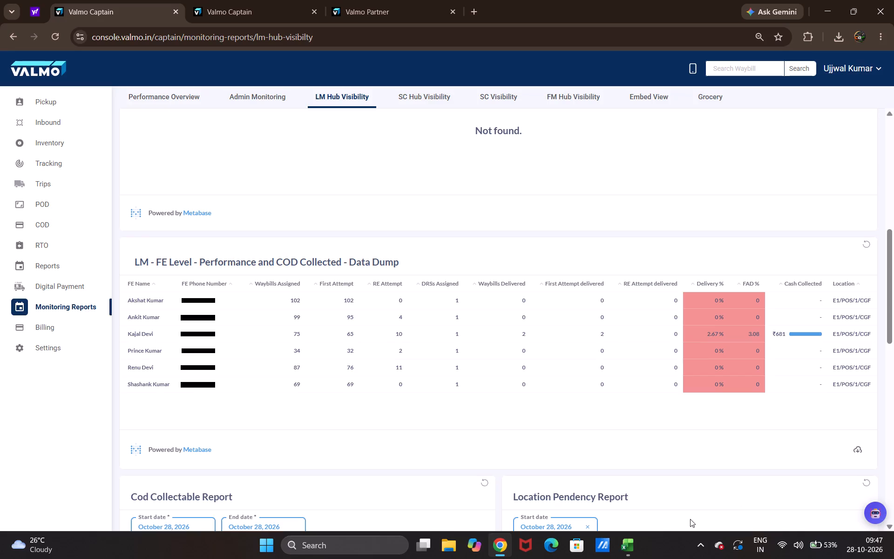
Load the Inventory waybill count and waybill list, and download the full waybill list as an .xlsx file.
{"action": "left_click", "coordinate": [53, 144]}
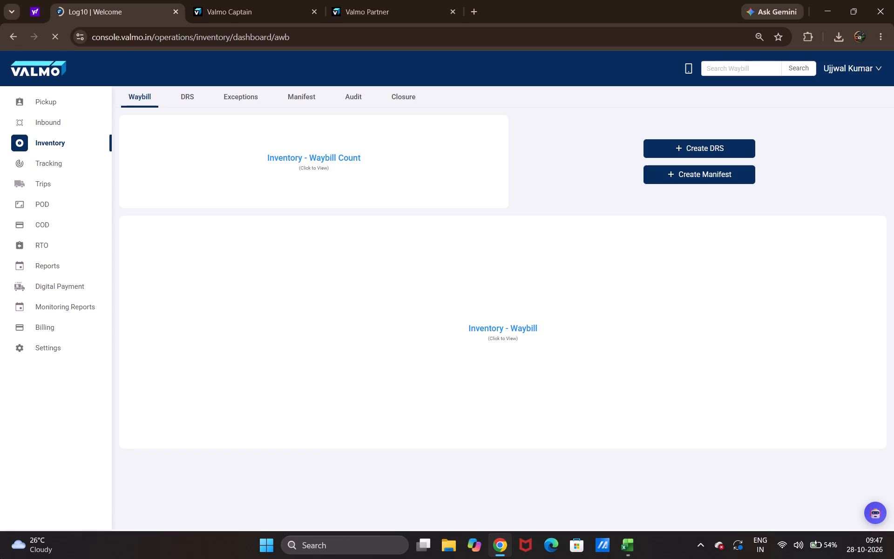
{"action": "left_click", "coordinate": [180, 134]}
{"action": "left_click", "coordinate": [379, 292]}
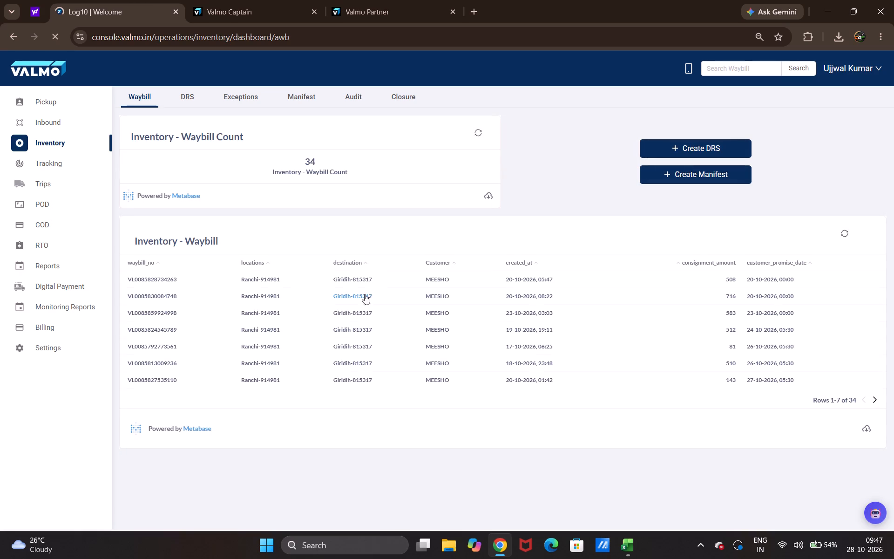
{"action": "left_click", "coordinate": [864, 424]}
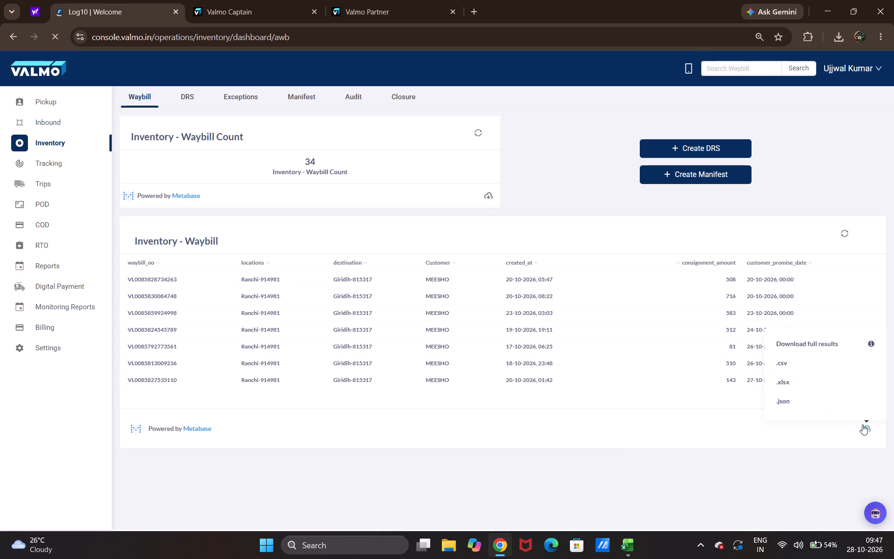
{"action": "left_click", "coordinate": [780, 384]}
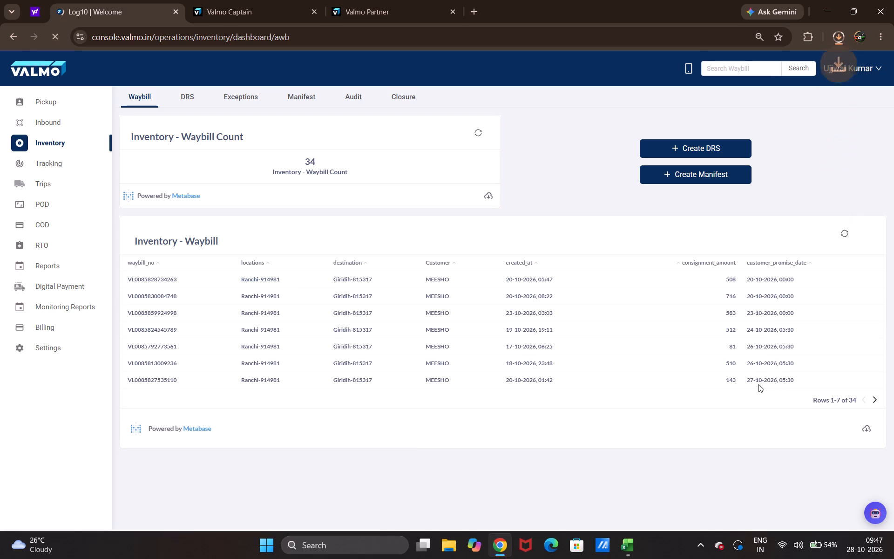
Open the downloaded inventory waybill workbook in Excel, enable editing and look over its rows.
{"action": "left_click", "coordinate": [836, 35]}
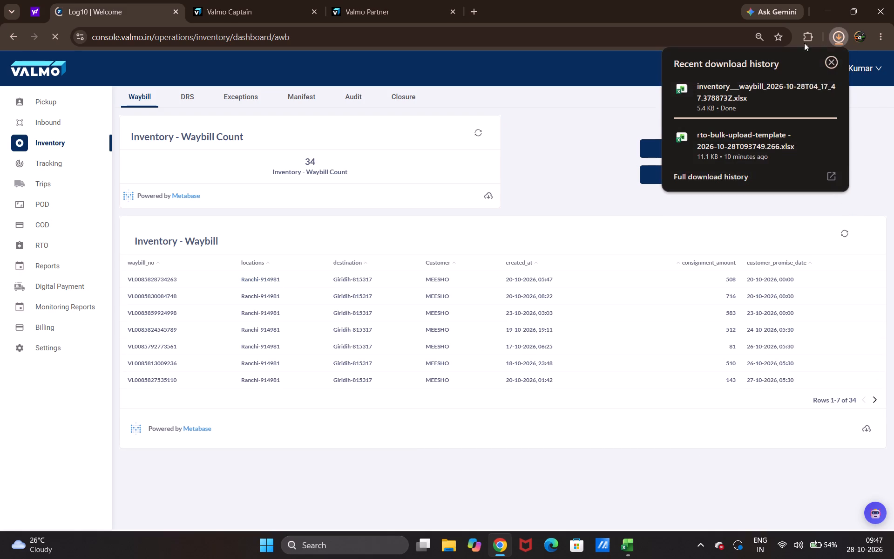
{"action": "left_click", "coordinate": [723, 88]}
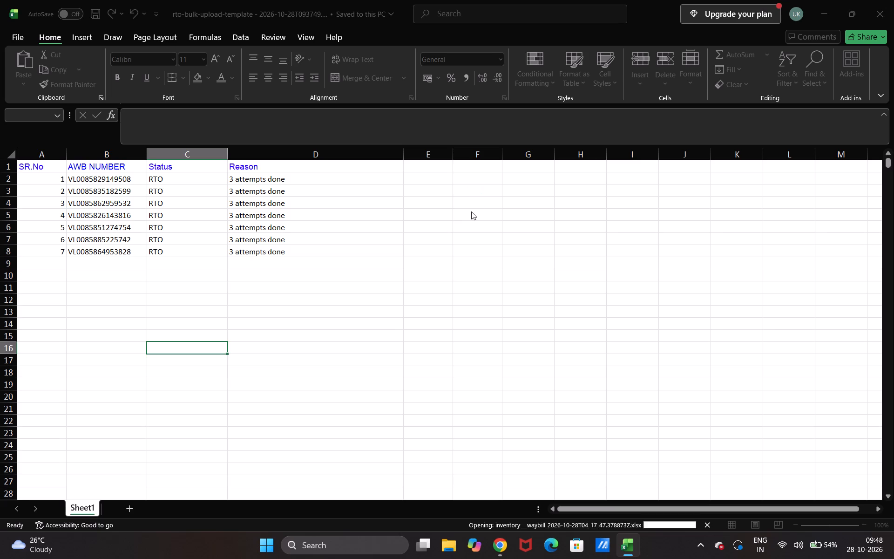
{"action": "left_click", "coordinate": [480, 51]}
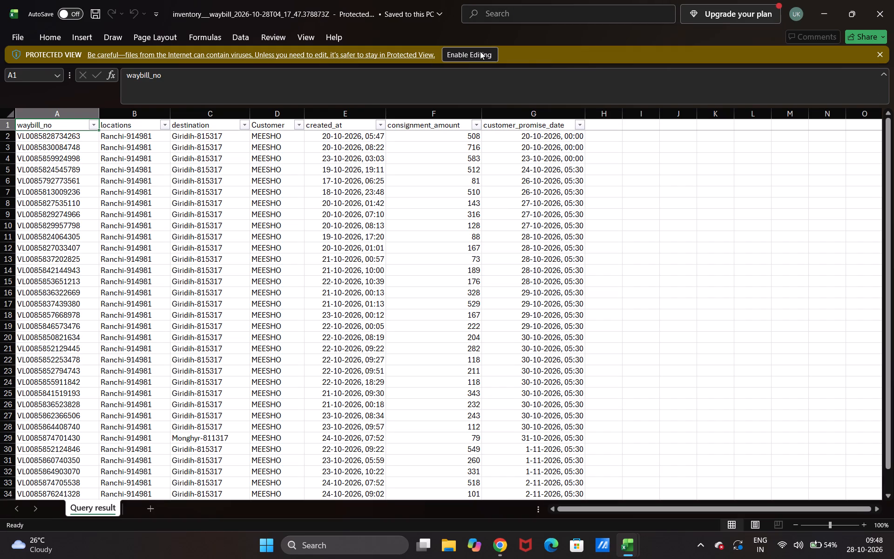
{"action": "scroll", "coordinate": [115, 199], "scroll_direction": "down", "scroll_amount": 6}
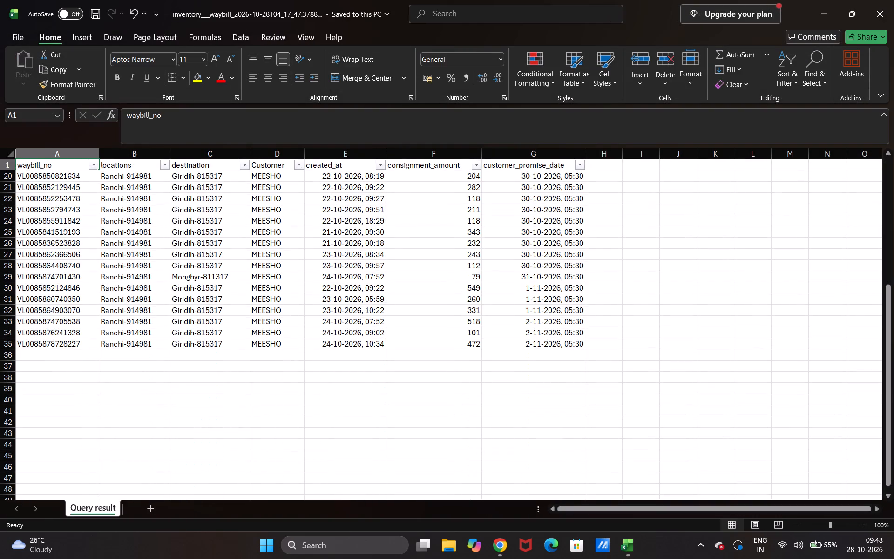
{"action": "scroll", "coordinate": [118, 239], "scroll_direction": "up", "scroll_amount": 13}
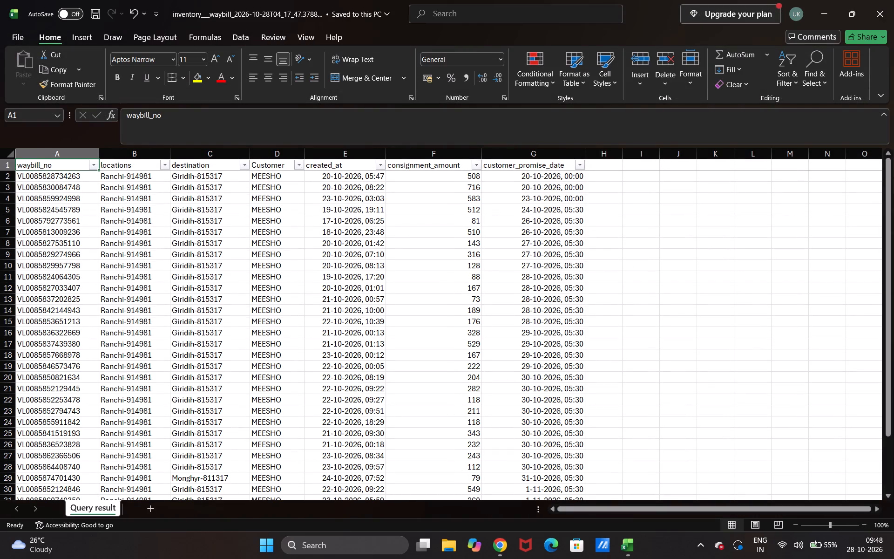
Copy all waybill numbers in the waybill_no column, from row 2 to row 35.
{"action": "left_click_drag", "start_coordinate": [58, 178], "coordinate": [81, 558]}
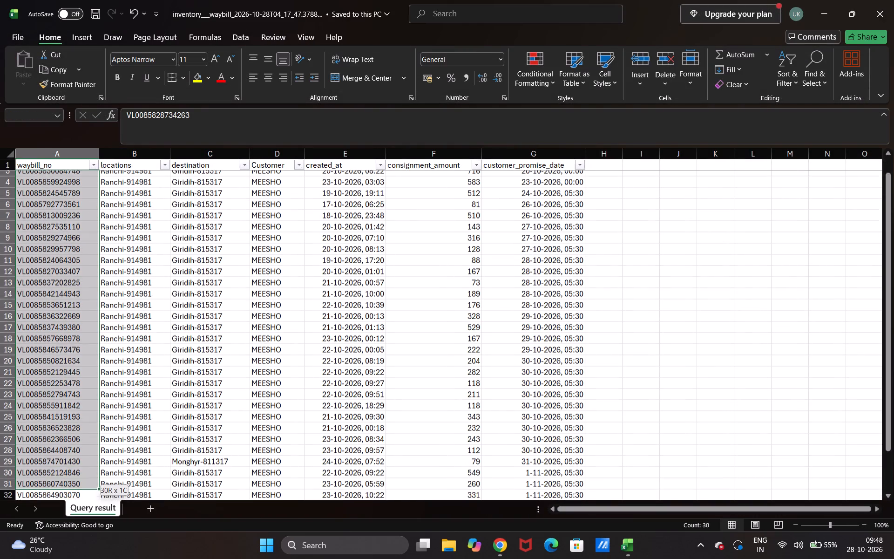
{"action": "left_click_drag", "start_coordinate": [81, 558], "coordinate": [78, 485]}
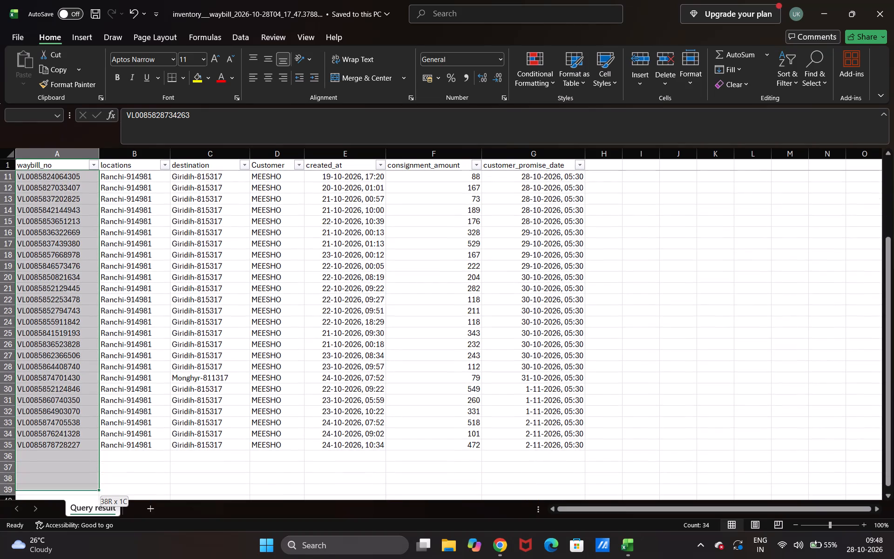
{"action": "left_click_drag", "start_coordinate": [78, 485], "coordinate": [75, 446]}
{"action": "right_click", "coordinate": [74, 397]}
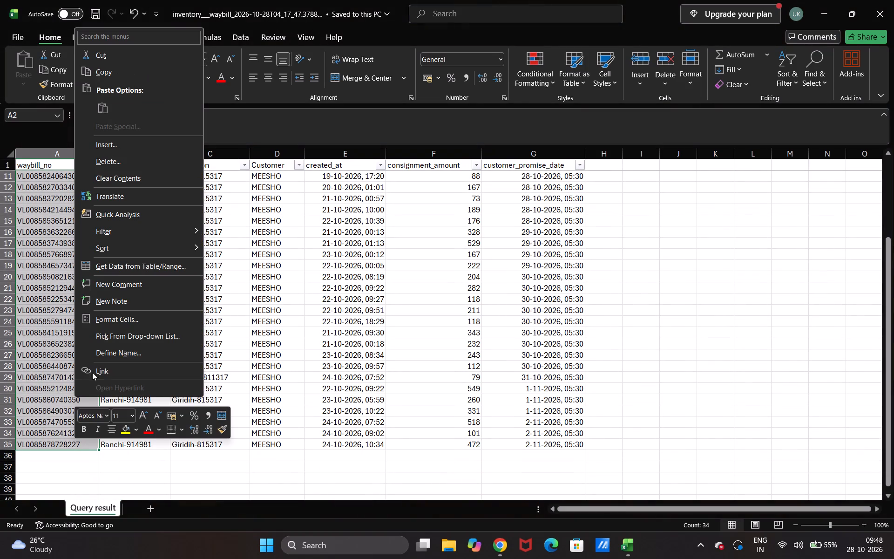
{"action": "left_click", "coordinate": [105, 70]}
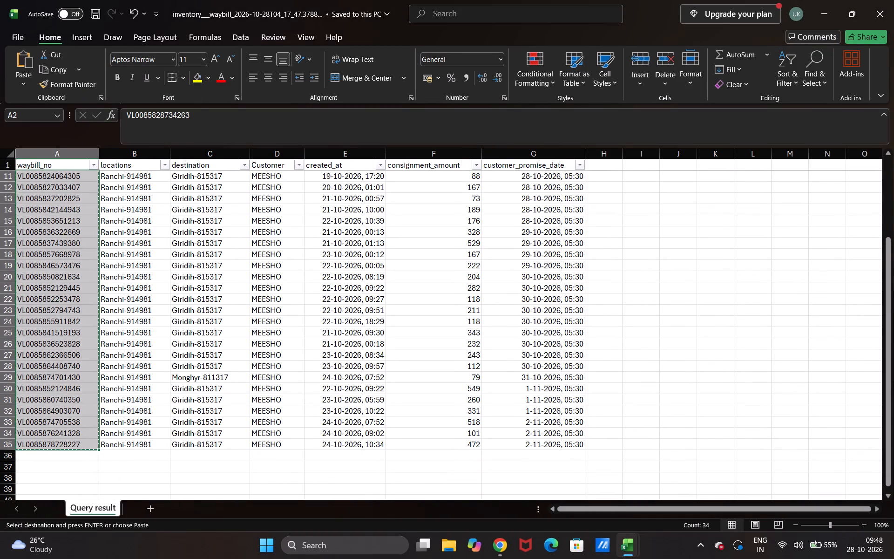
{"action": "scroll", "coordinate": [398, 348], "scroll_direction": "down", "scroll_amount": 1}
Switch back to Chrome and track all the copied waybill numbers together on the Tracking page.
{"action": "left_click", "coordinate": [501, 545]}
{"action": "left_click", "coordinate": [42, 164]}
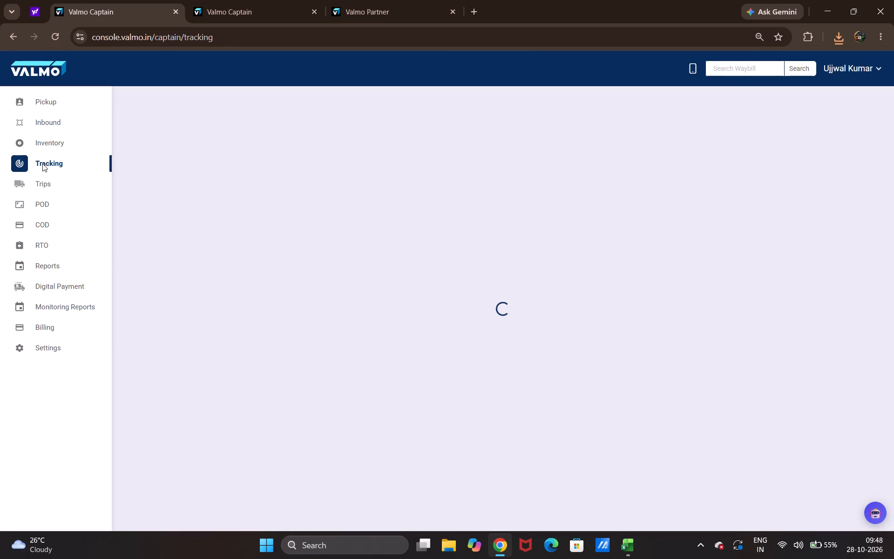
{"action": "right_click", "coordinate": [426, 173]}
{"action": "right_click", "coordinate": [441, 187]}
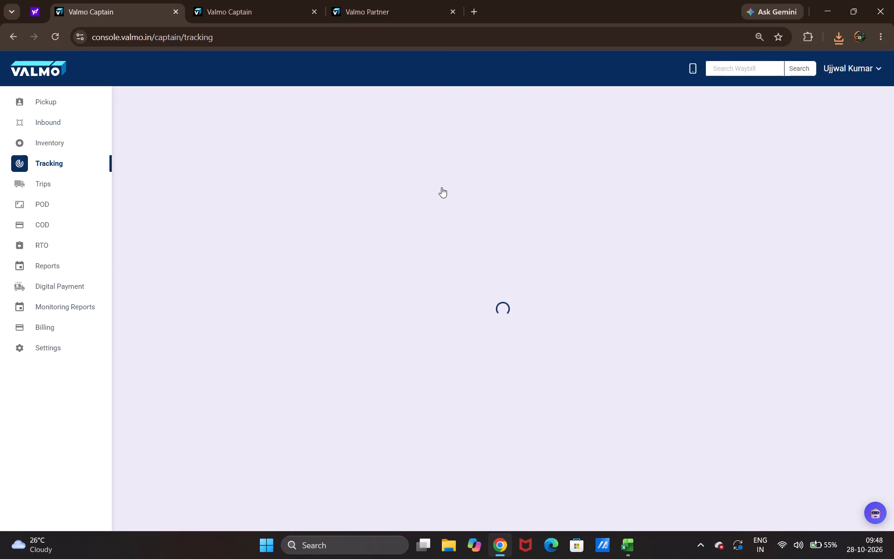
{"action": "right_click", "coordinate": [441, 187]}
{"action": "key", "text": "super+period"}
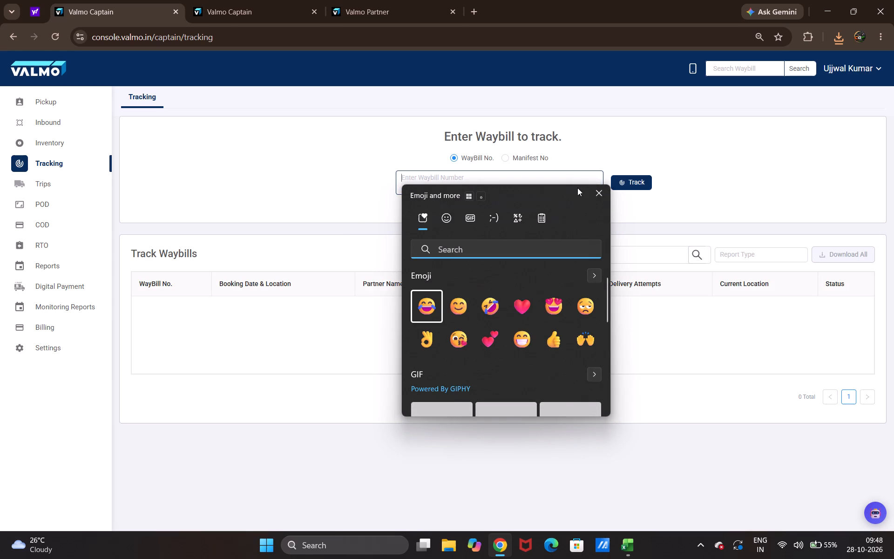
{"action": "left_click", "coordinate": [598, 191]}
{"action": "right_click", "coordinate": [412, 181]}
{"action": "left_click", "coordinate": [449, 311]}
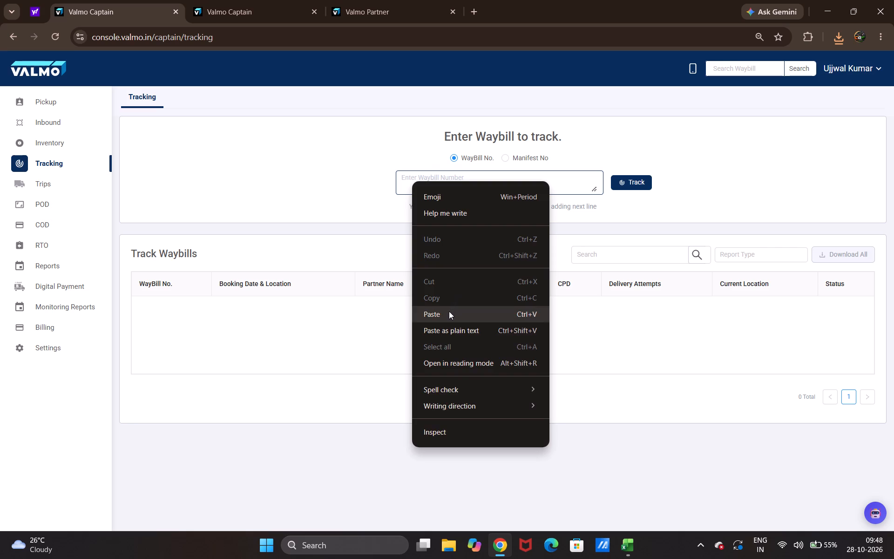
{"action": "left_click", "coordinate": [633, 187]}
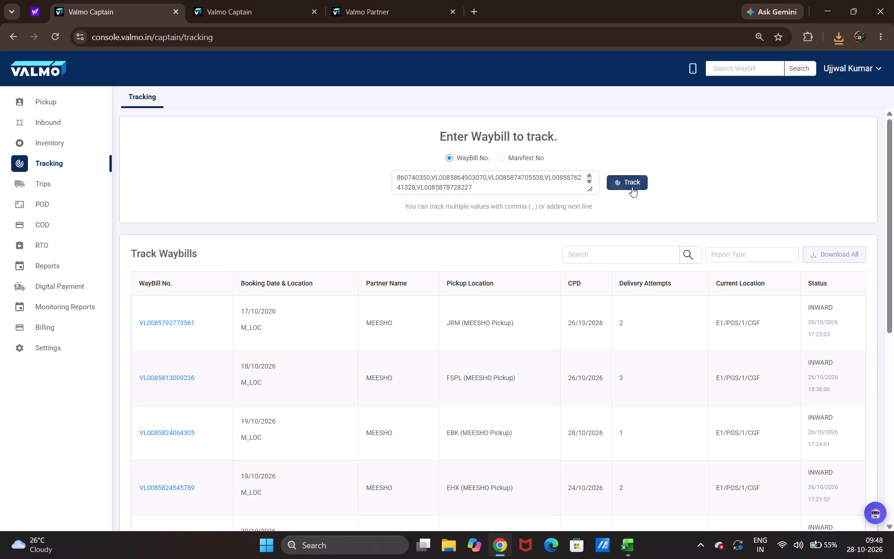
Examine the delivery attempts, CPD and status of the tracked waybills on the first results page and go on to page 2.
{"action": "scroll", "coordinate": [600, 226], "scroll_direction": "down", "scroll_amount": 5}
{"action": "scroll", "coordinate": [569, 276], "scroll_direction": "down", "scroll_amount": 5}
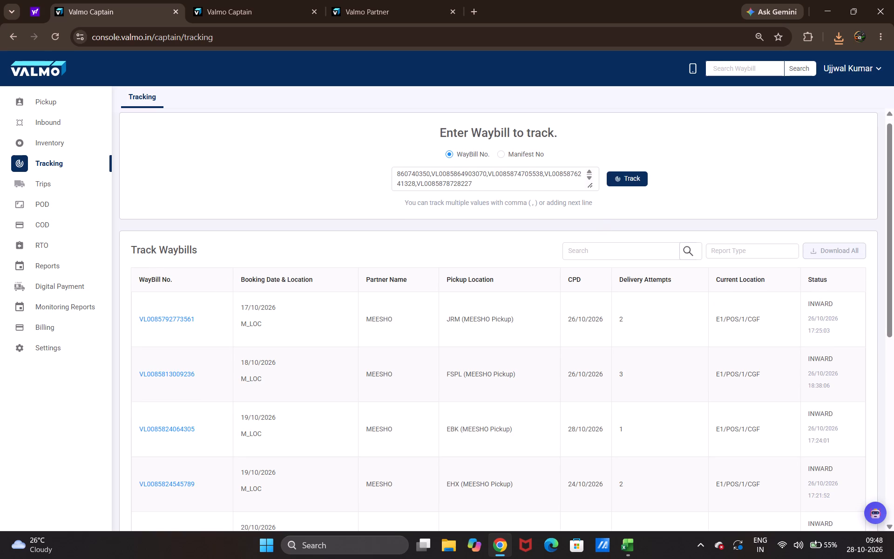
{"action": "scroll", "coordinate": [760, 354], "scroll_direction": "down", "scroll_amount": 6}
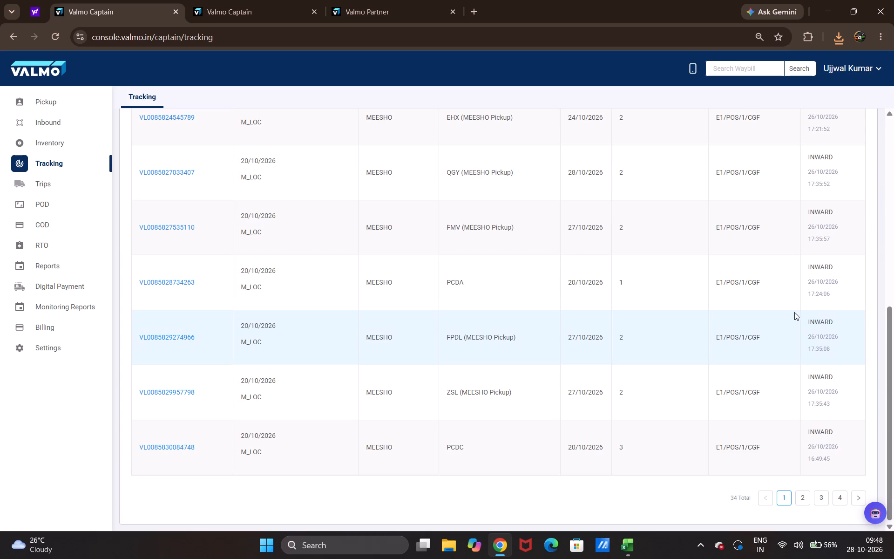
{"action": "scroll", "coordinate": [546, 312], "scroll_direction": "down", "scroll_amount": 5}
{"action": "scroll", "coordinate": [549, 310], "scroll_direction": "up", "scroll_amount": 6}
{"action": "scroll", "coordinate": [549, 310], "scroll_direction": "down", "scroll_amount": 3}
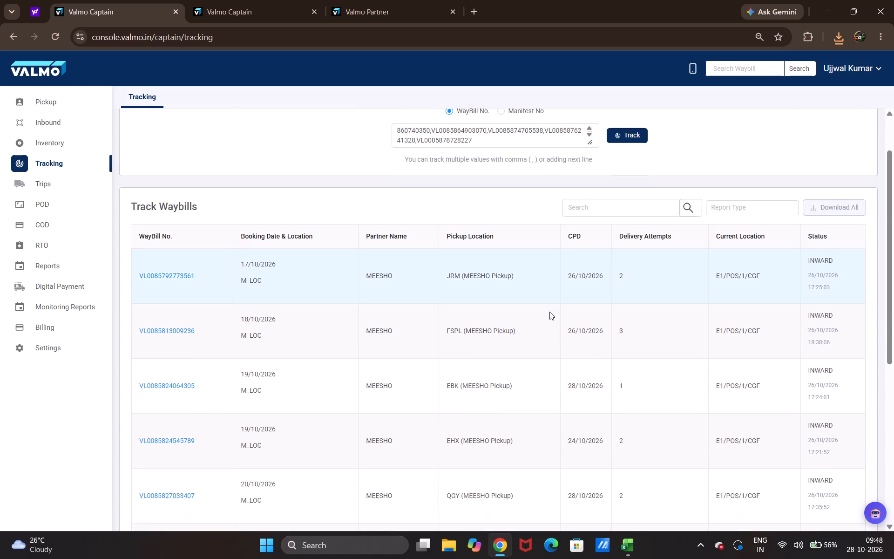
{"action": "scroll", "coordinate": [549, 312], "scroll_direction": "down", "scroll_amount": 11}
{"action": "left_click", "coordinate": [806, 498]}
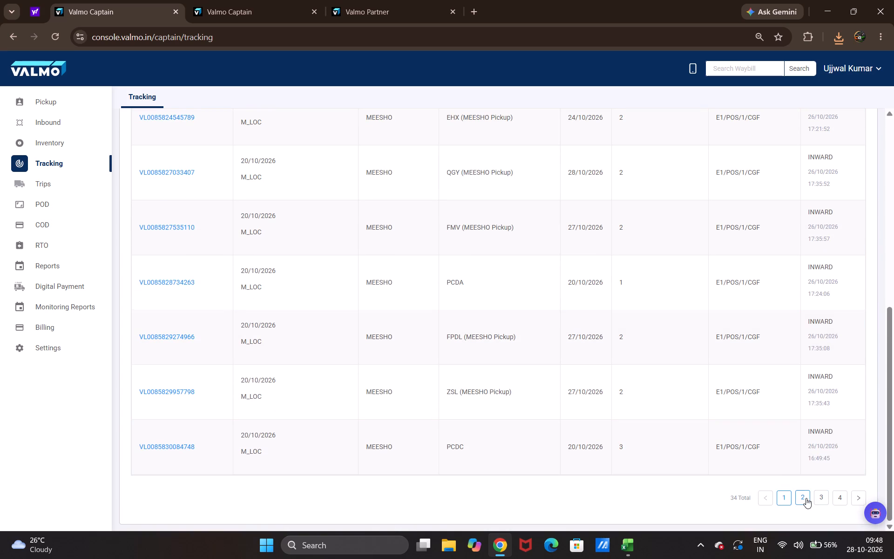
{"action": "left_click", "coordinate": [187, 390]}
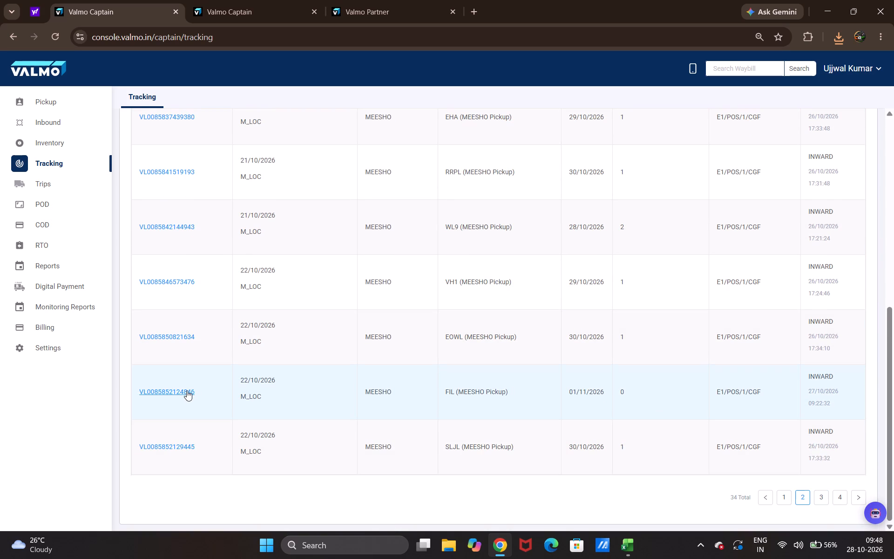
{"action": "left_click", "coordinate": [125, 168]}
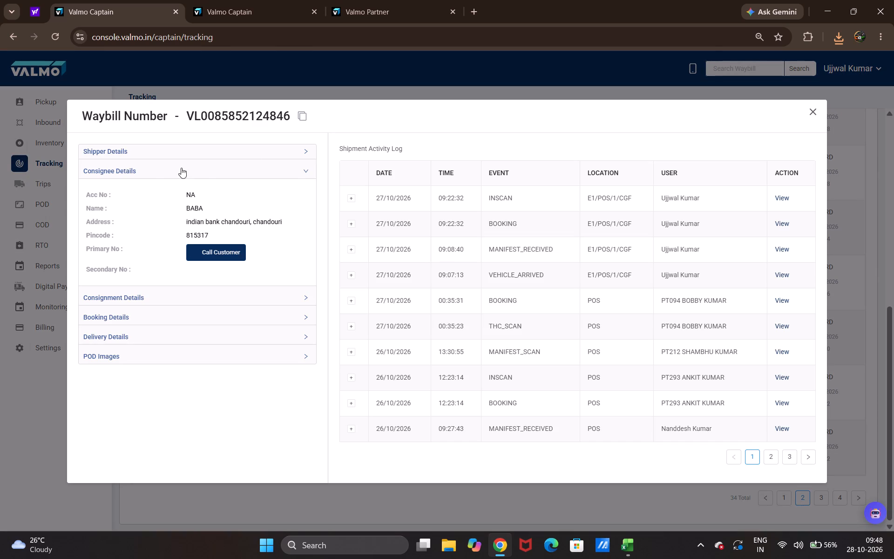
{"action": "left_click", "coordinate": [302, 116]}
{"action": "left_click", "coordinate": [233, 6]}
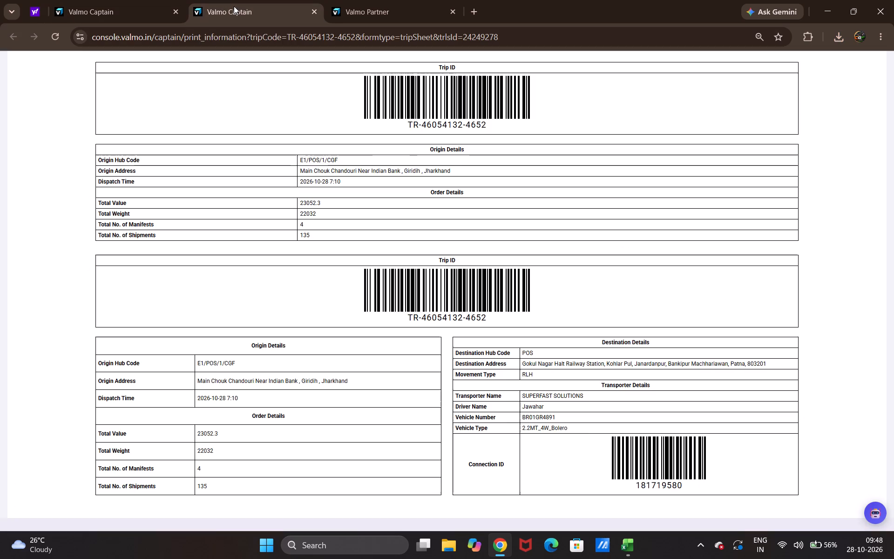
{"action": "left_click", "coordinate": [88, 9]}
{"action": "right_click", "coordinate": [88, 9]}
{"action": "left_click", "coordinate": [137, 117]}
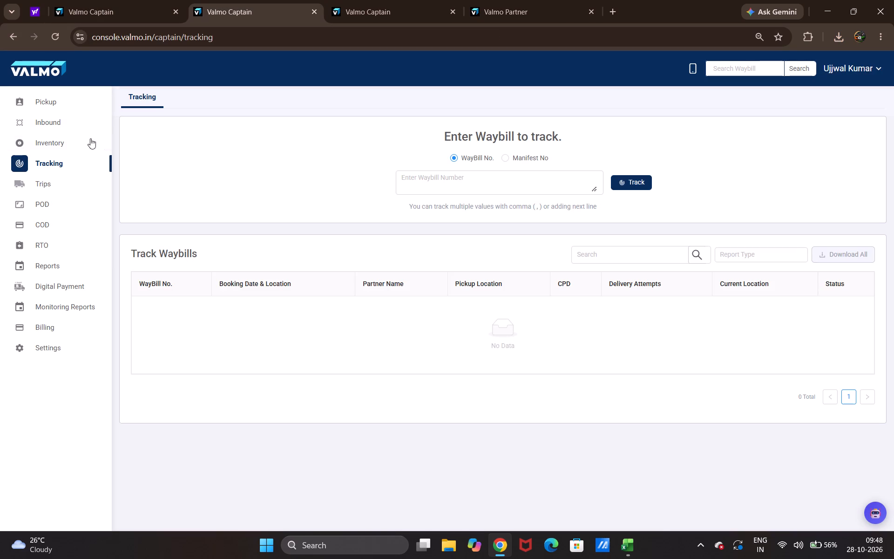
{"action": "left_click", "coordinate": [50, 144]}
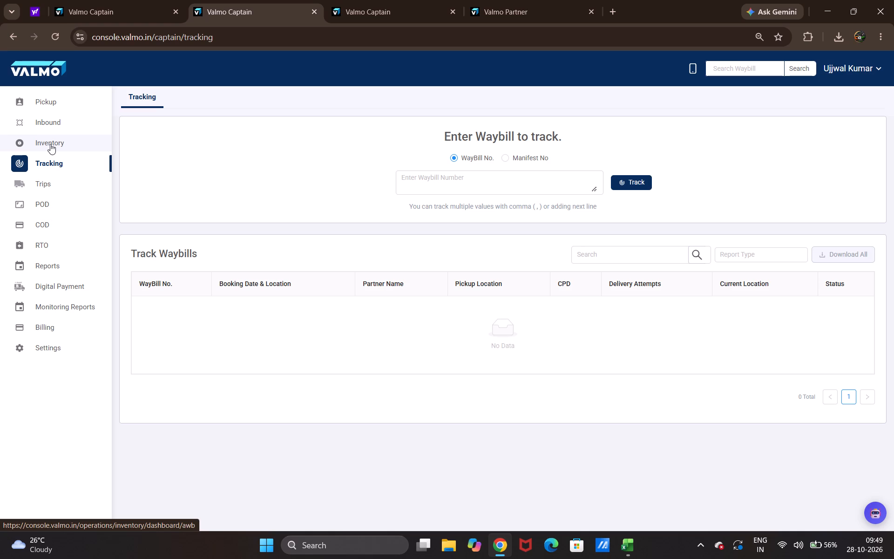
{"action": "left_click", "coordinate": [50, 144]}
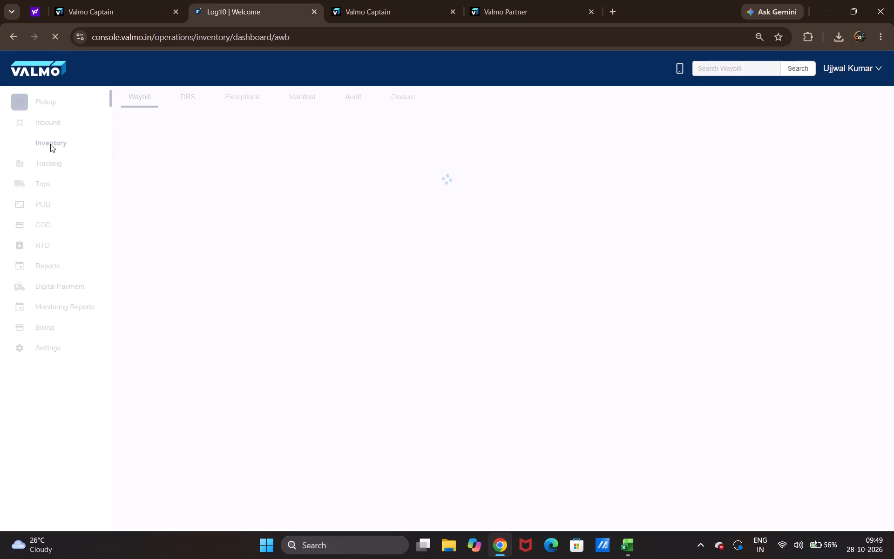
{"action": "left_click", "coordinate": [185, 97]}
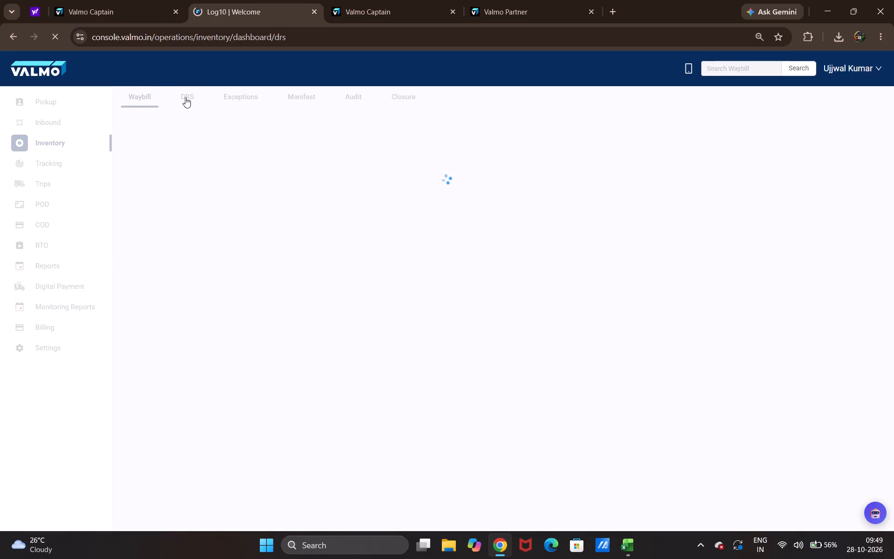
{"action": "left_click", "coordinate": [186, 97]}
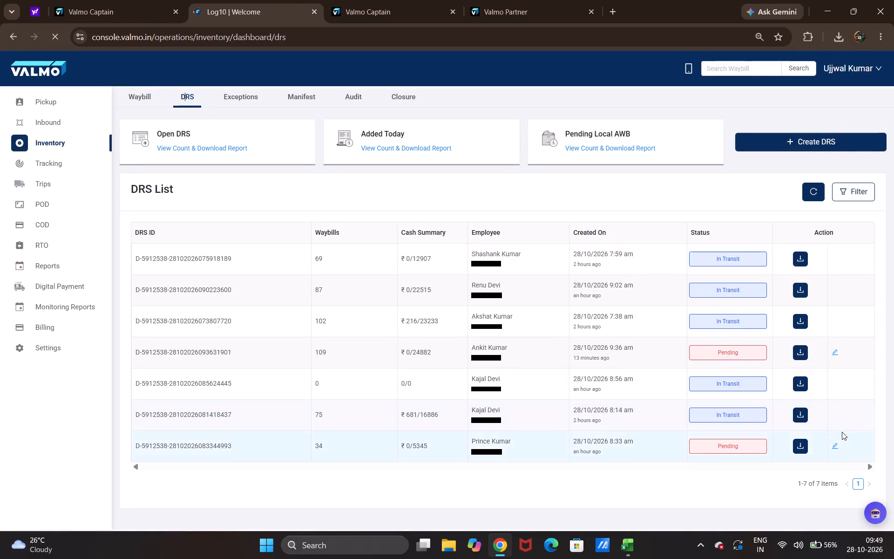
{"action": "left_click", "coordinate": [836, 445]}
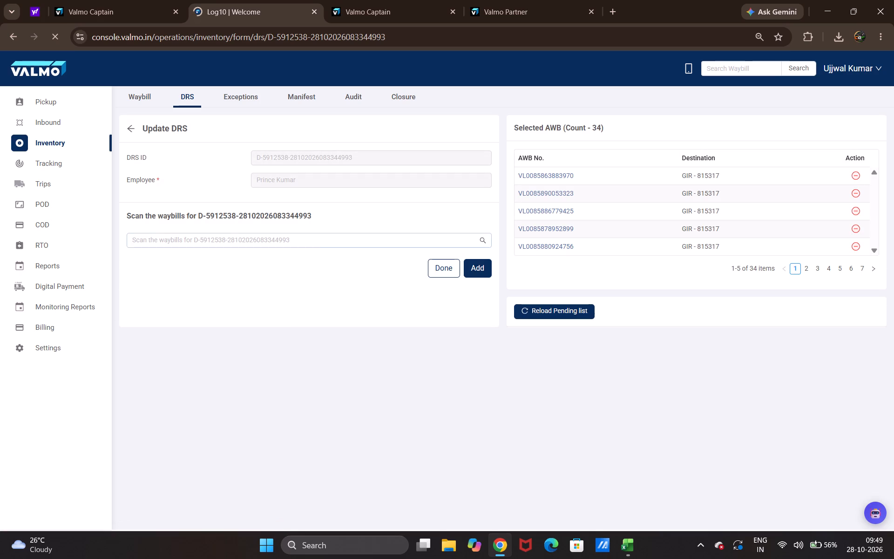
{"action": "right_click", "coordinate": [319, 249]}
{"action": "right_click", "coordinate": [321, 240]}
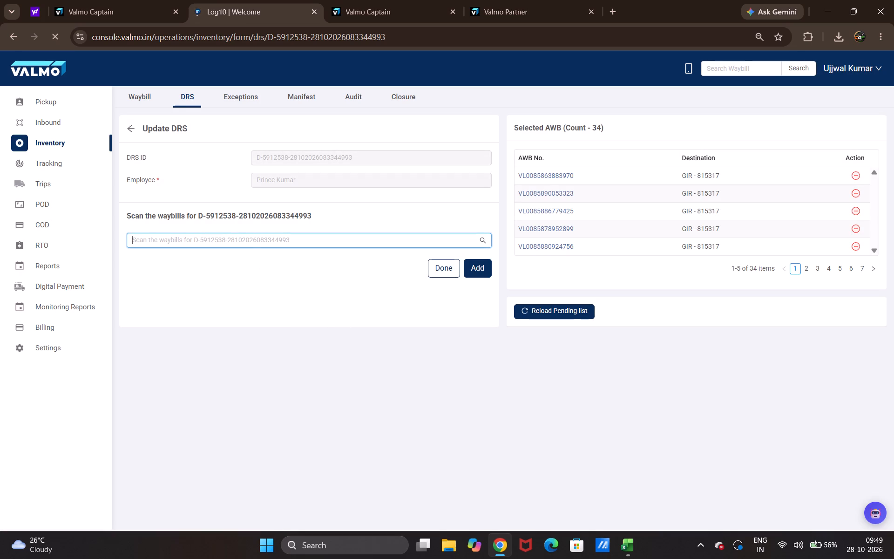
{"action": "right_click", "coordinate": [245, 237]}
{"action": "left_click", "coordinate": [220, 243]}
{"action": "right_click", "coordinate": [220, 243]}
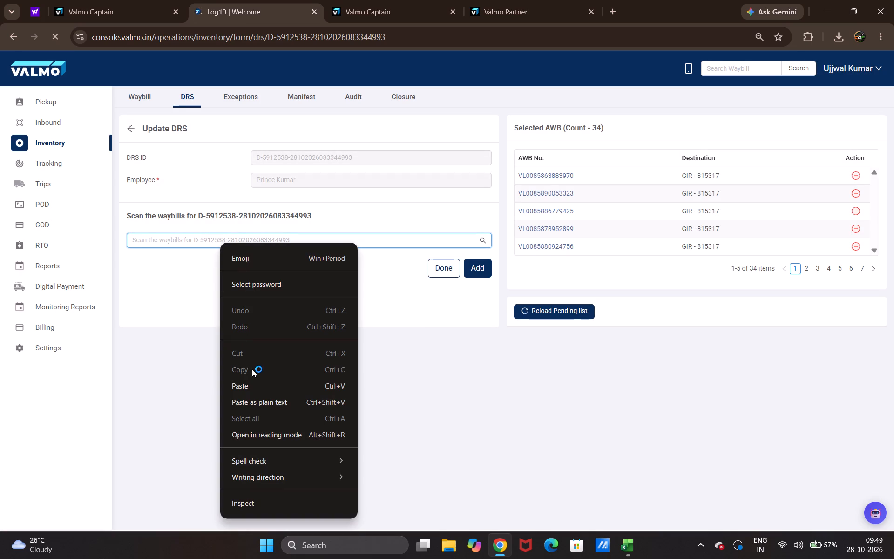
{"action": "left_click", "coordinate": [252, 382]}
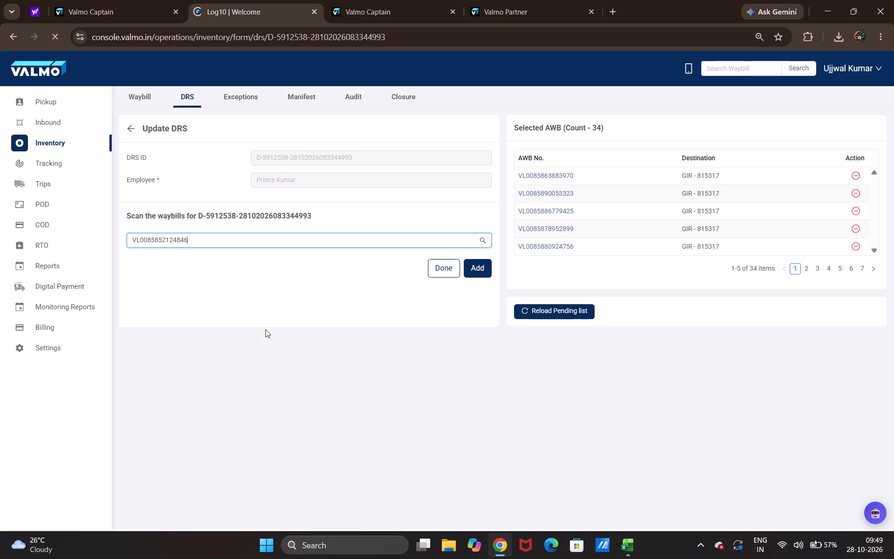
{"action": "key", "text": "Return"}
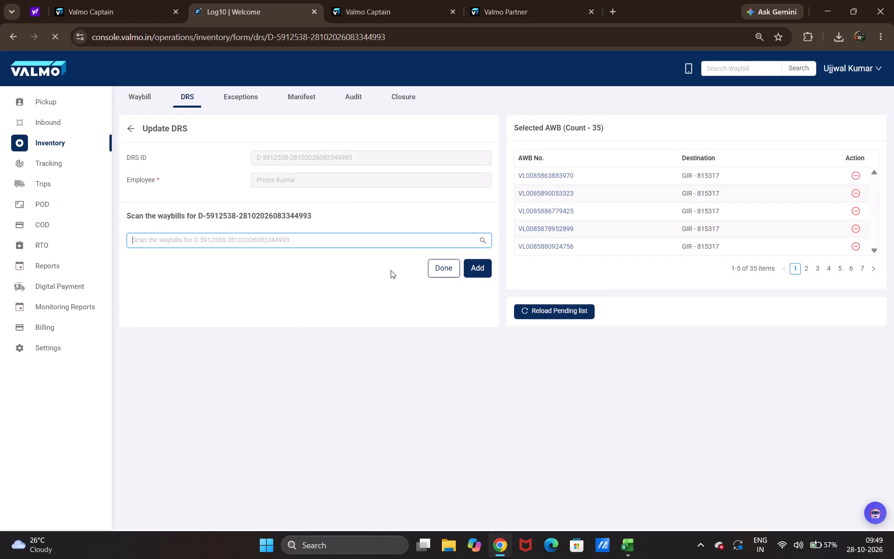
{"action": "left_click", "coordinate": [446, 268]}
{"action": "left_click", "coordinate": [457, 313]}
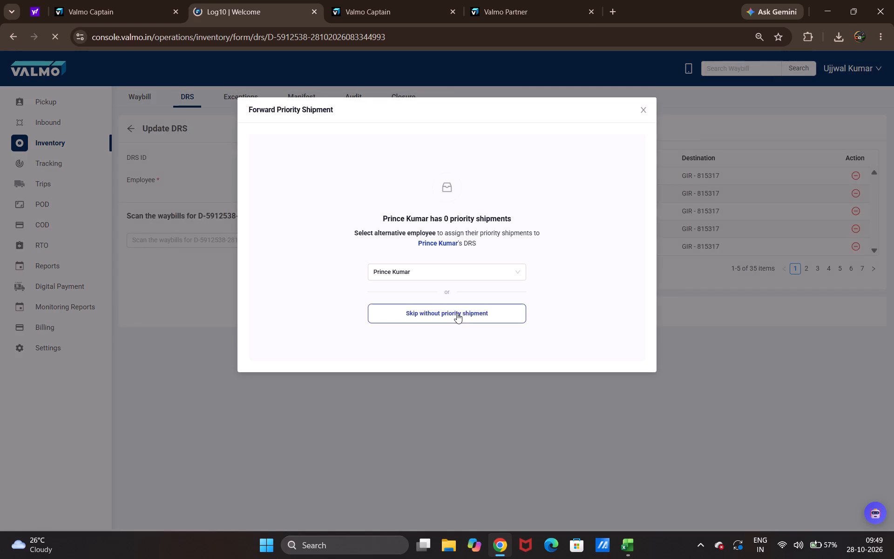
{"action": "left_click", "coordinate": [456, 313]}
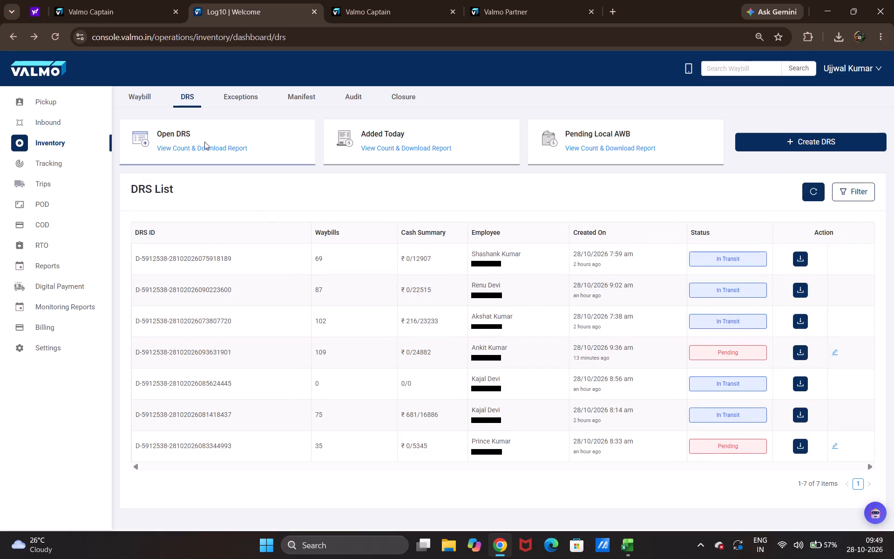
Return to the waybill tracking results, close the open waybill details and examine delivery attempts and status on pages 3 and 4.
{"action": "left_click", "coordinate": [502, 9]}
{"action": "left_click", "coordinate": [369, 8]}
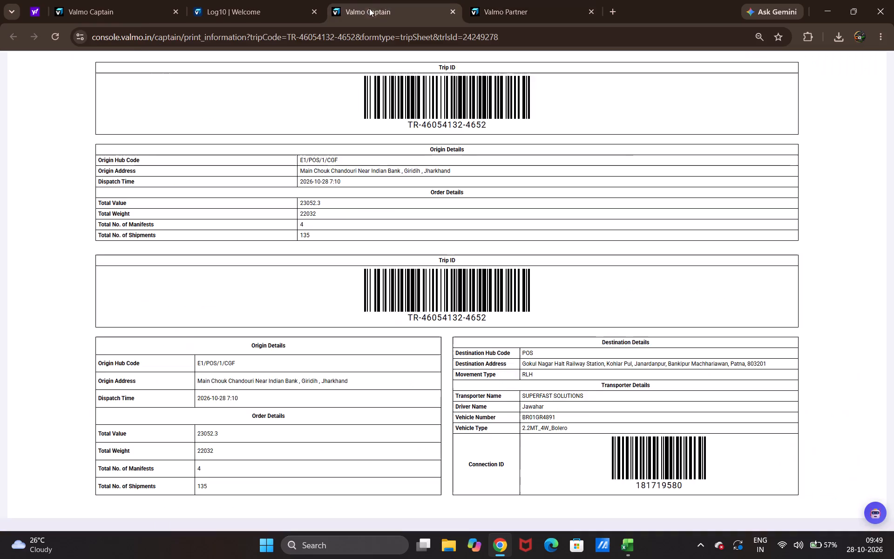
{"action": "left_click", "coordinate": [234, 8]}
{"action": "left_click", "coordinate": [53, 0]}
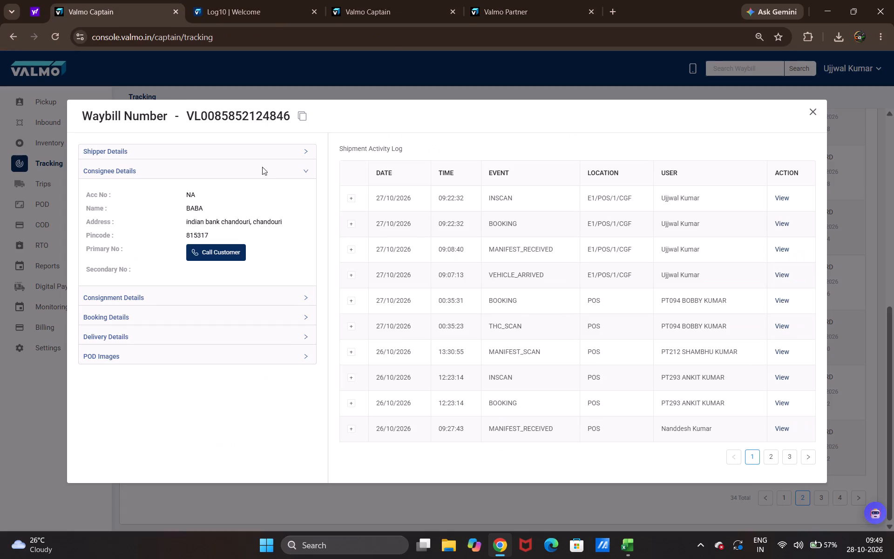
{"action": "left_click", "coordinate": [819, 110]}
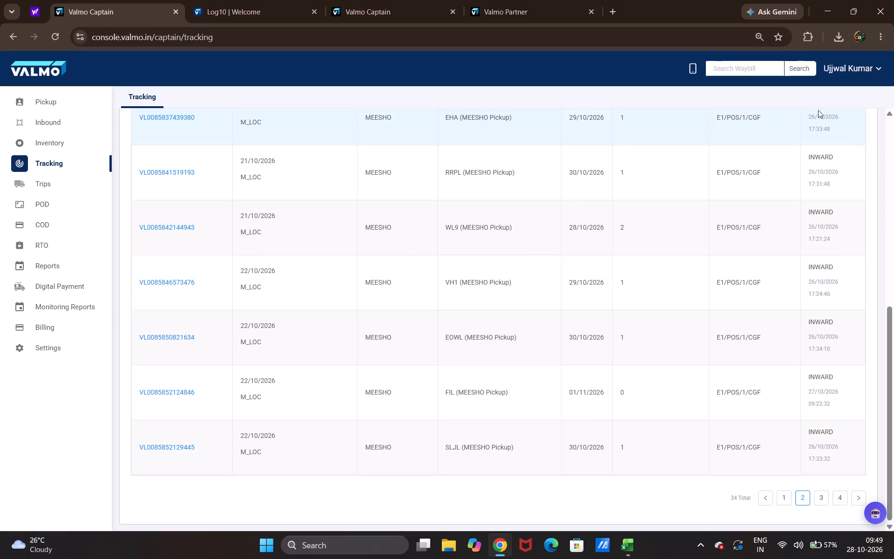
{"action": "scroll", "coordinate": [465, 256], "scroll_direction": "down", "scroll_amount": 4}
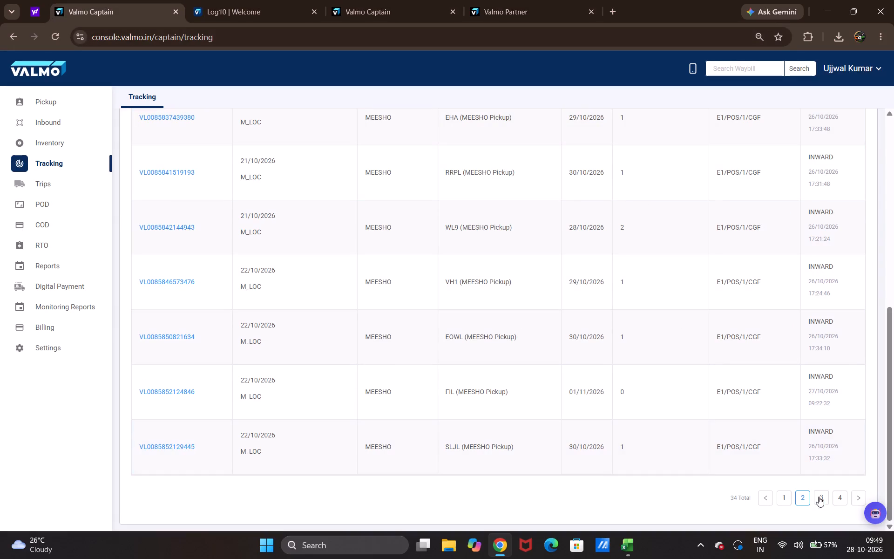
{"action": "left_click", "coordinate": [827, 499]}
{"action": "scroll", "coordinate": [493, 348], "scroll_direction": "up", "scroll_amount": 5}
{"action": "scroll", "coordinate": [493, 348], "scroll_direction": "down", "scroll_amount": 1}
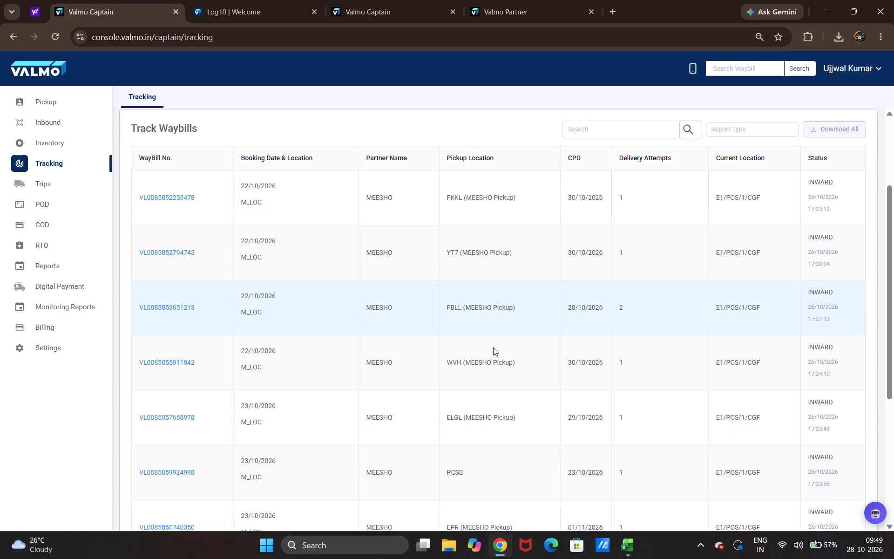
{"action": "scroll", "coordinate": [493, 348], "scroll_direction": "down", "scroll_amount": 11}
{"action": "left_click", "coordinate": [840, 495]}
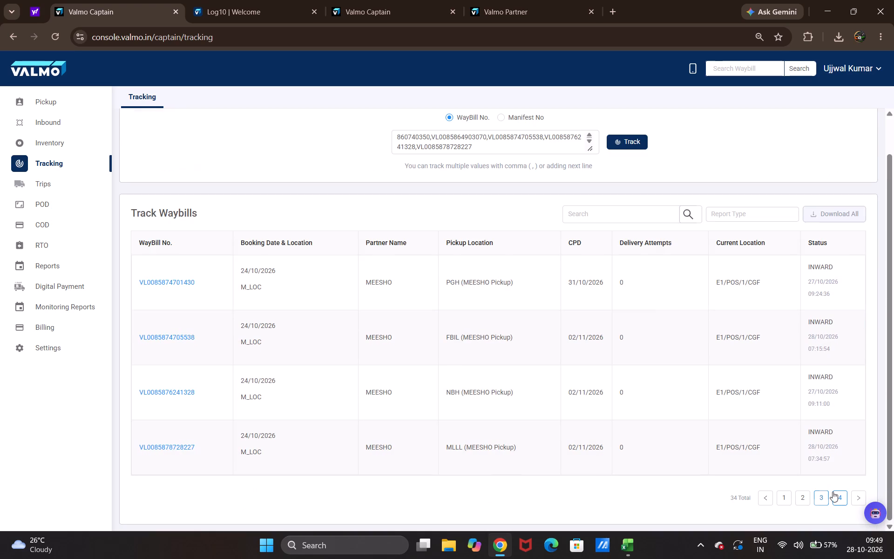
{"action": "left_click", "coordinate": [183, 279]}
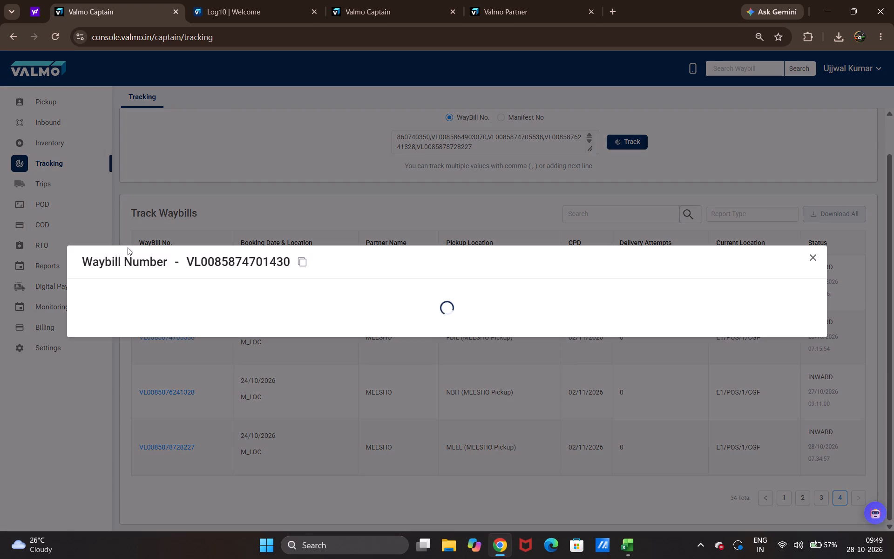
{"action": "left_click", "coordinate": [122, 170]}
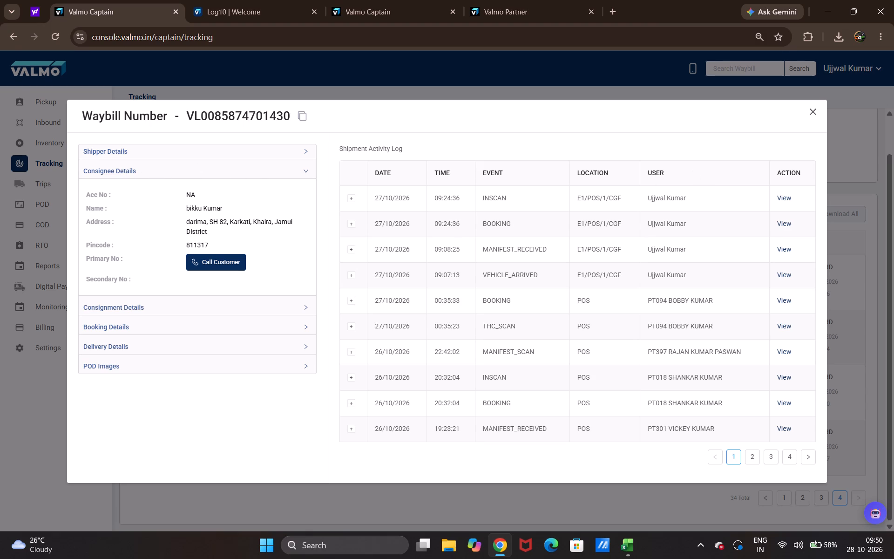
{"action": "left_click", "coordinate": [816, 108]}
{"action": "left_click", "coordinate": [180, 334]}
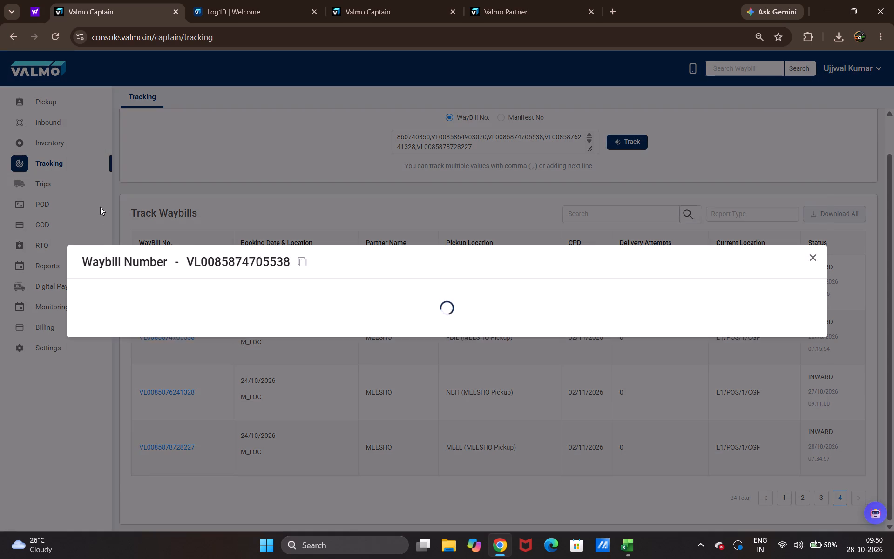
{"action": "left_click", "coordinate": [111, 173]}
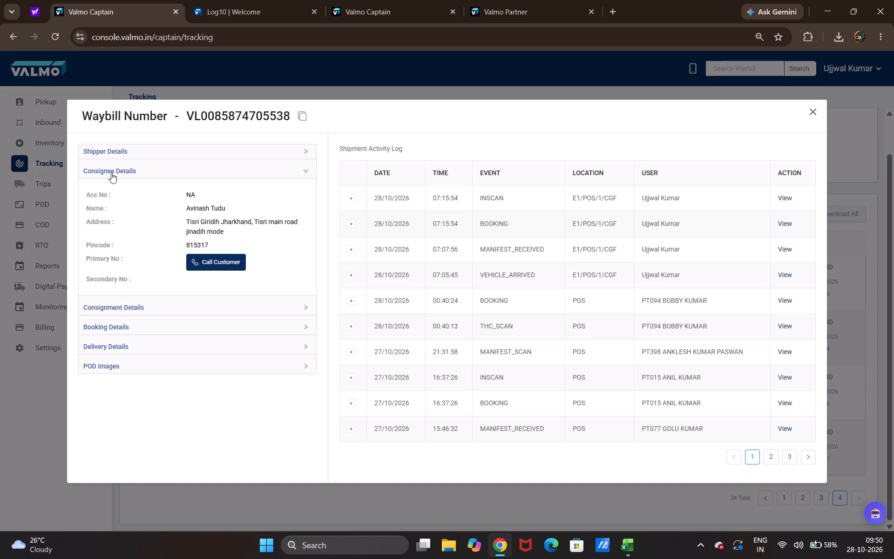
{"action": "left_click", "coordinate": [109, 302]}
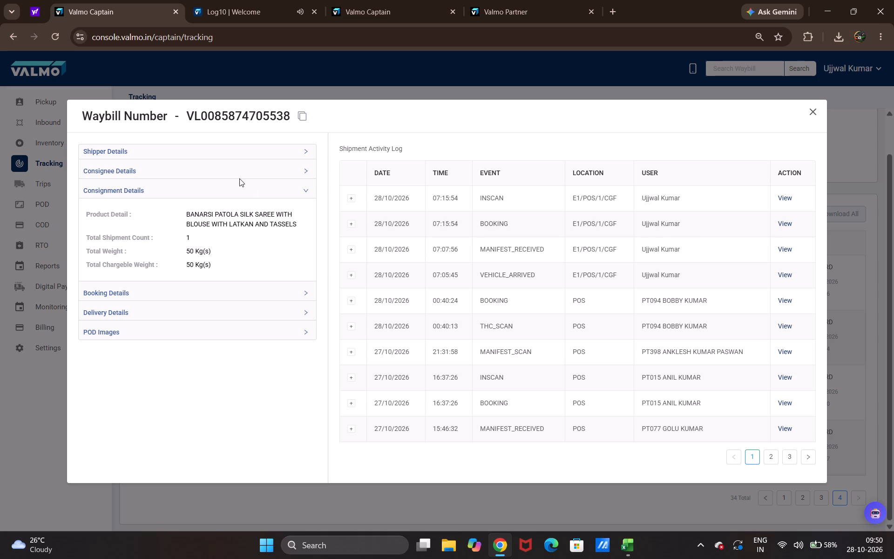
{"action": "left_click", "coordinate": [123, 164]}
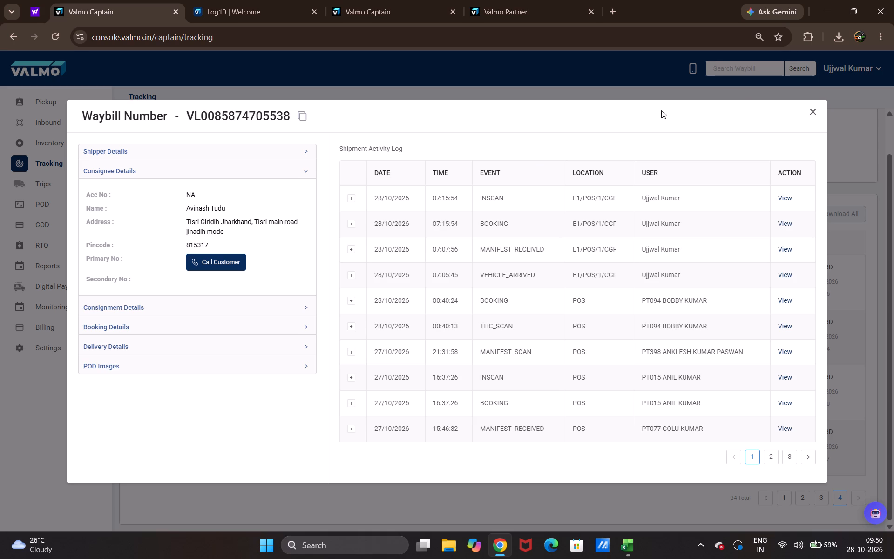
{"action": "left_click", "coordinate": [819, 108]}
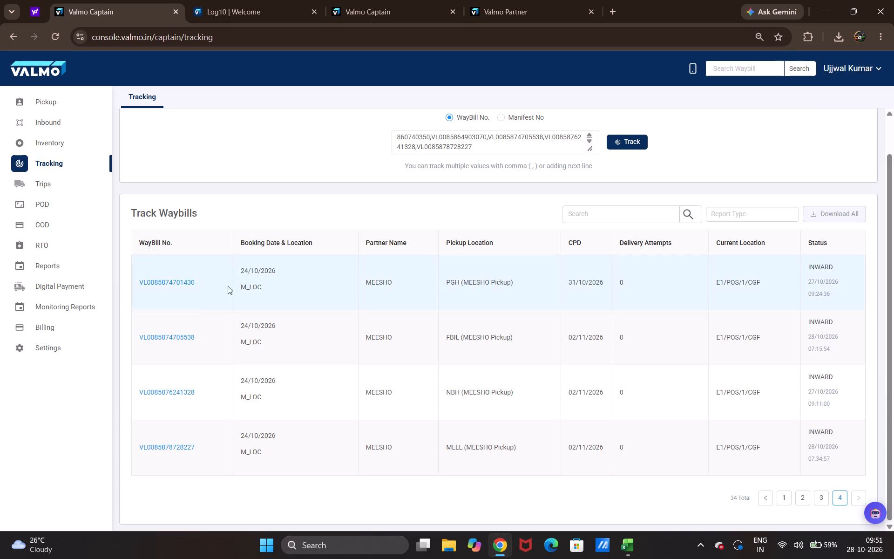
{"action": "left_click", "coordinate": [188, 339]}
{"action": "left_click", "coordinate": [117, 167]}
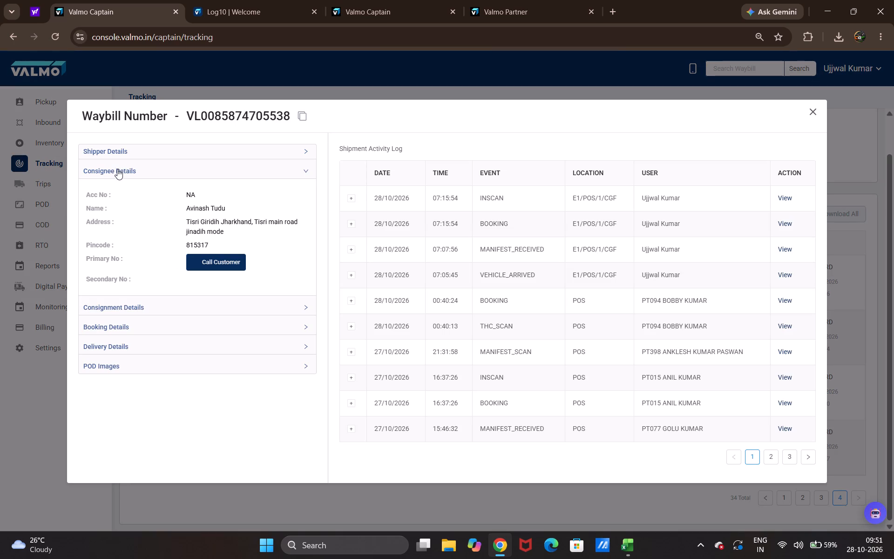
{"action": "left_click", "coordinate": [806, 109]}
{"action": "left_click", "coordinate": [164, 283]}
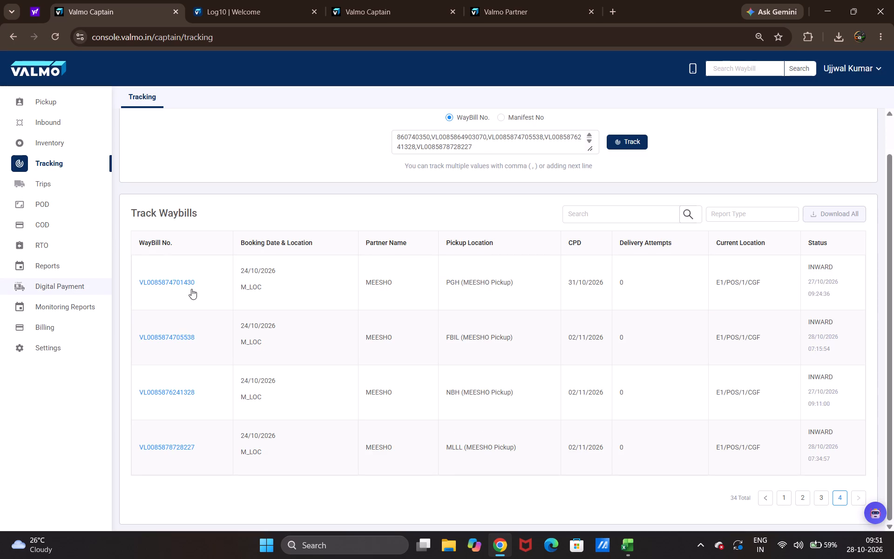
{"action": "left_click", "coordinate": [182, 280]}
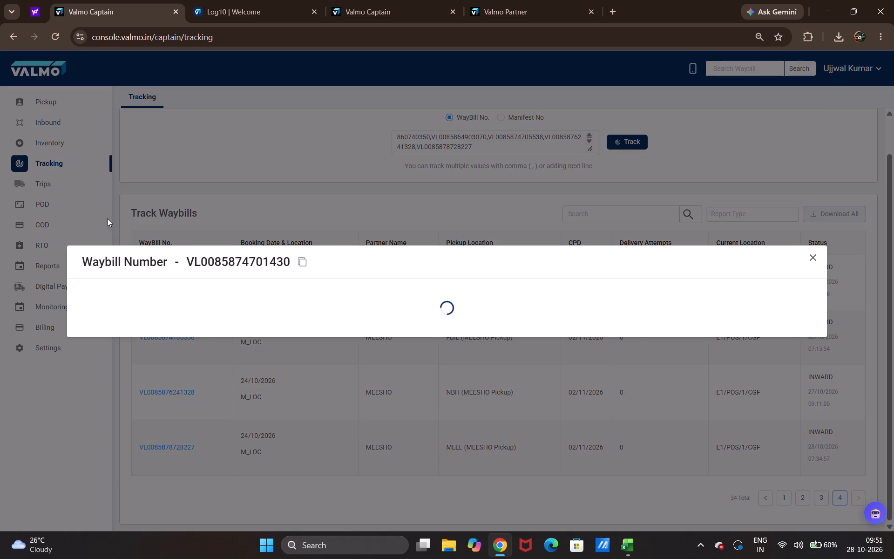
{"action": "left_click", "coordinate": [115, 170]}
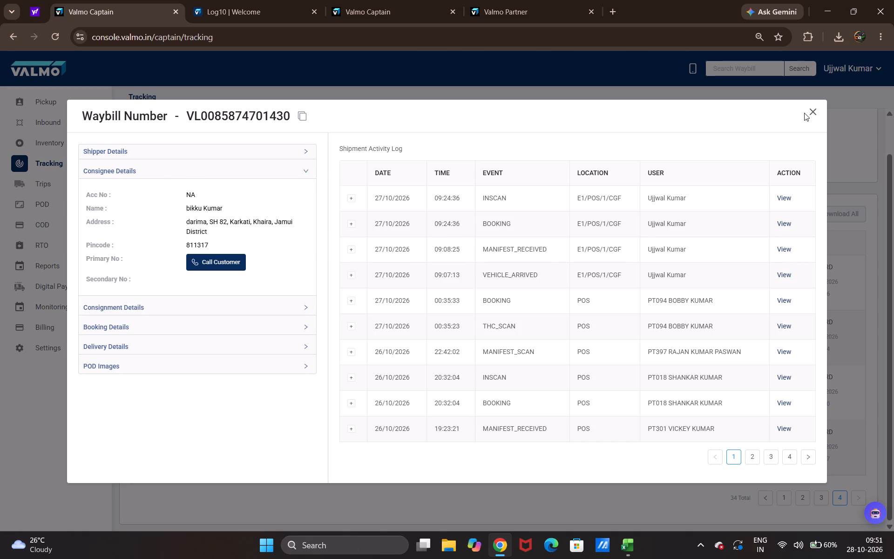
{"action": "left_click", "coordinate": [804, 113]}
{"action": "left_click", "coordinate": [816, 107]}
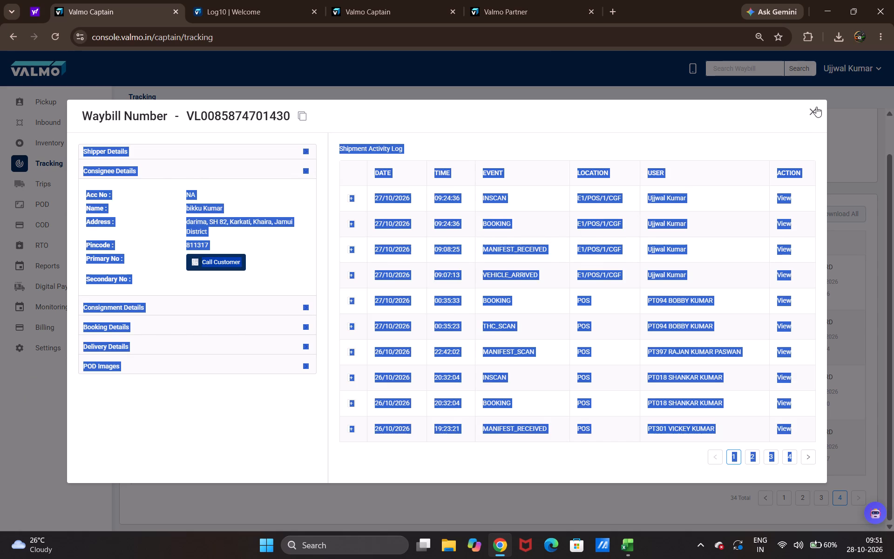
{"action": "left_click", "coordinate": [186, 339]}
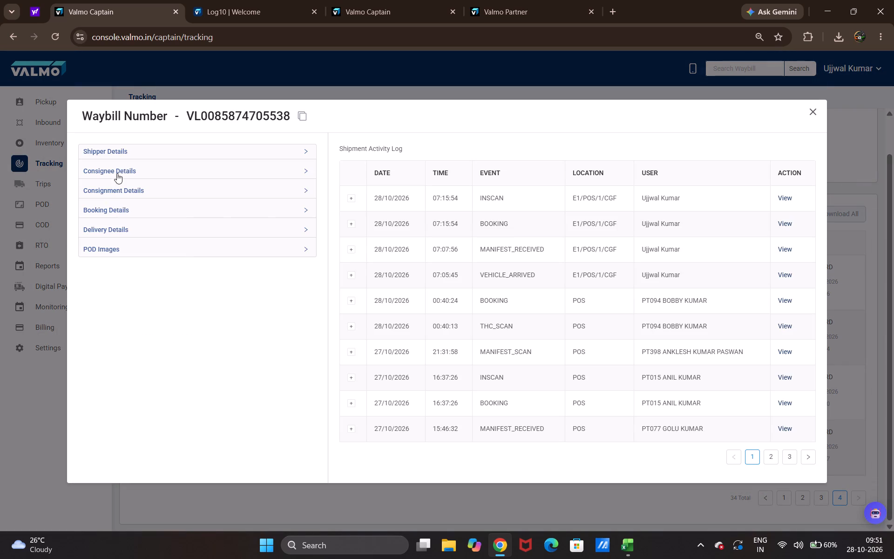
{"action": "left_click", "coordinate": [120, 167]}
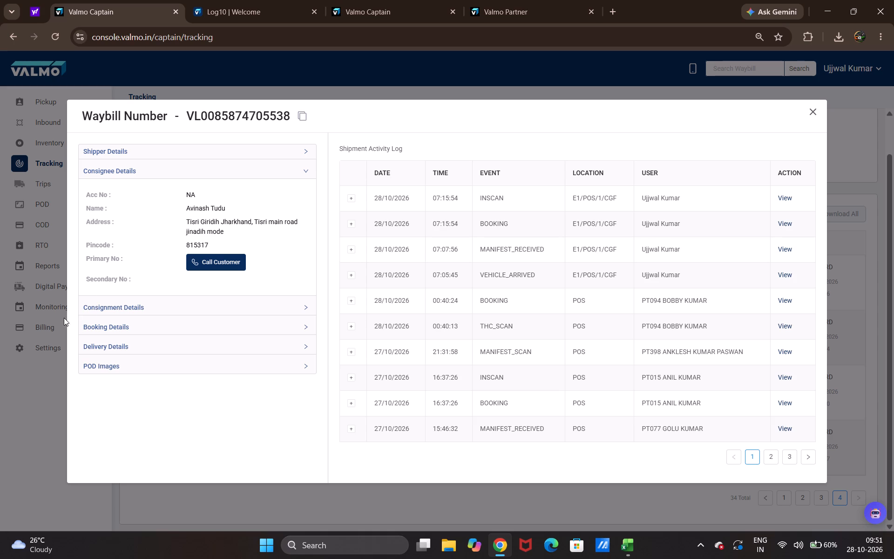
{"action": "left_click", "coordinate": [121, 297]}
{"action": "left_click", "coordinate": [124, 306]}
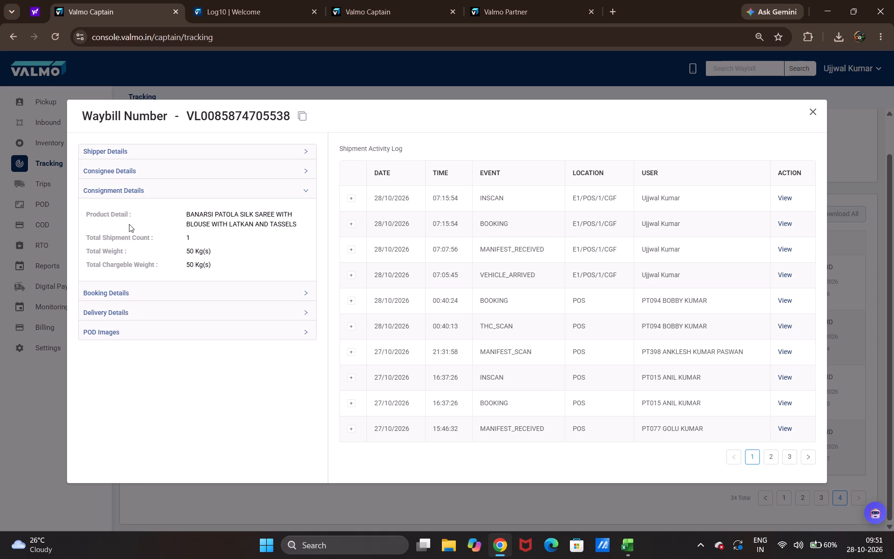
{"action": "left_click", "coordinate": [123, 193]}
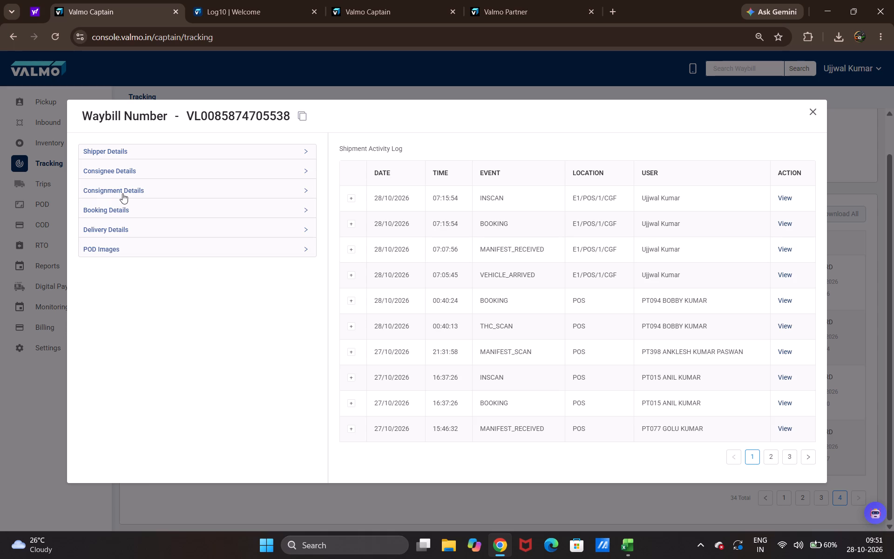
{"action": "left_click", "coordinate": [813, 111]}
{"action": "left_click", "coordinate": [170, 392]}
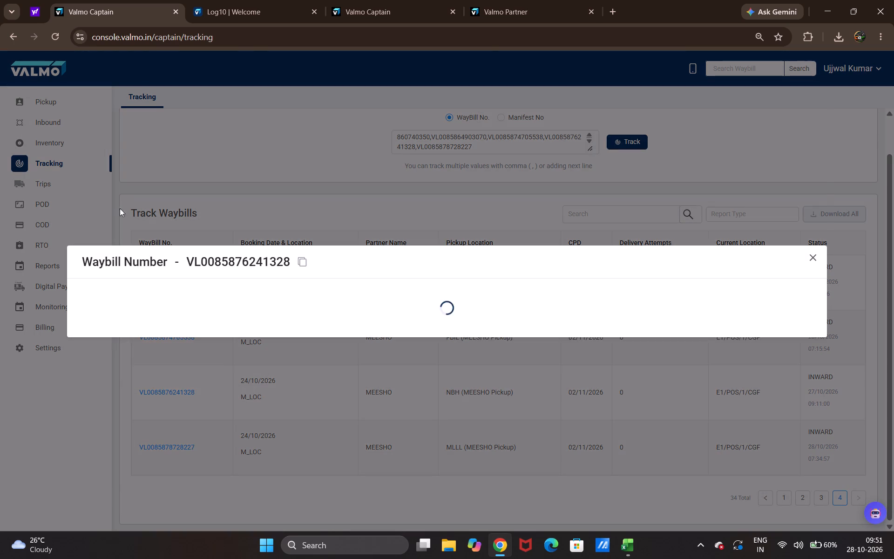
{"action": "left_click", "coordinate": [117, 173]}
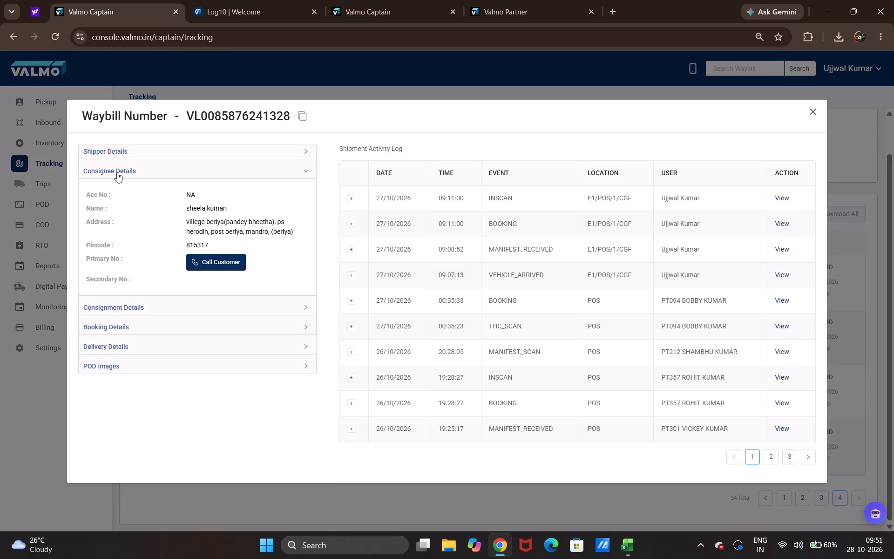
{"action": "left_click", "coordinate": [814, 111]}
{"action": "left_click", "coordinate": [186, 395]}
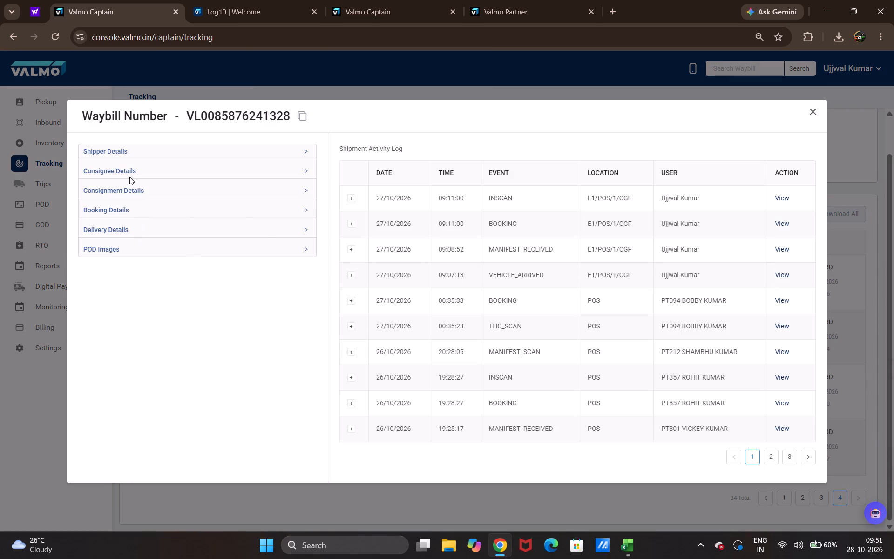
{"action": "left_click", "coordinate": [127, 170]}
{"action": "left_click", "coordinate": [815, 113]}
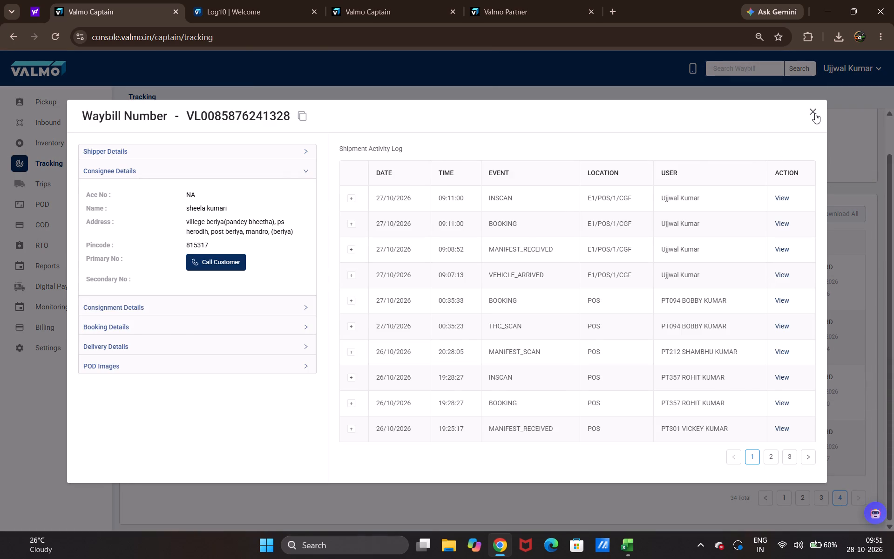
{"action": "left_click", "coordinate": [182, 448]}
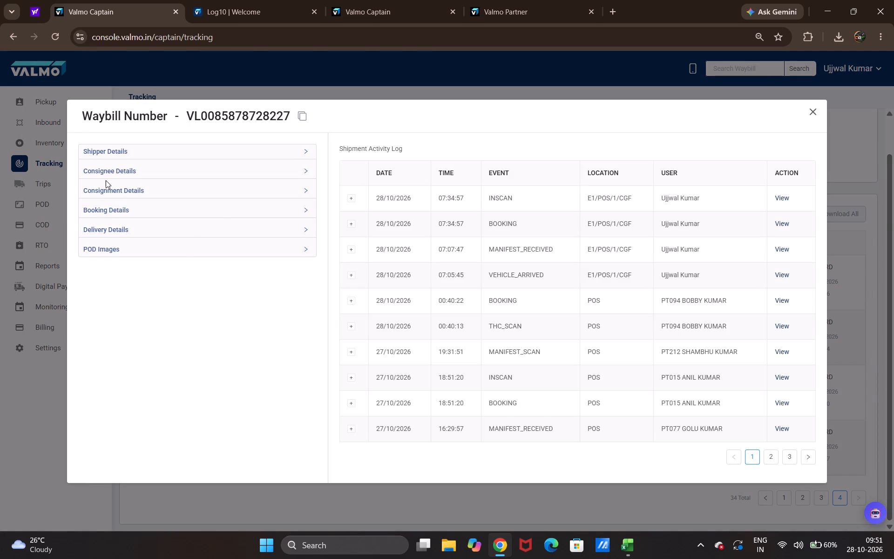
{"action": "left_click", "coordinate": [112, 170]}
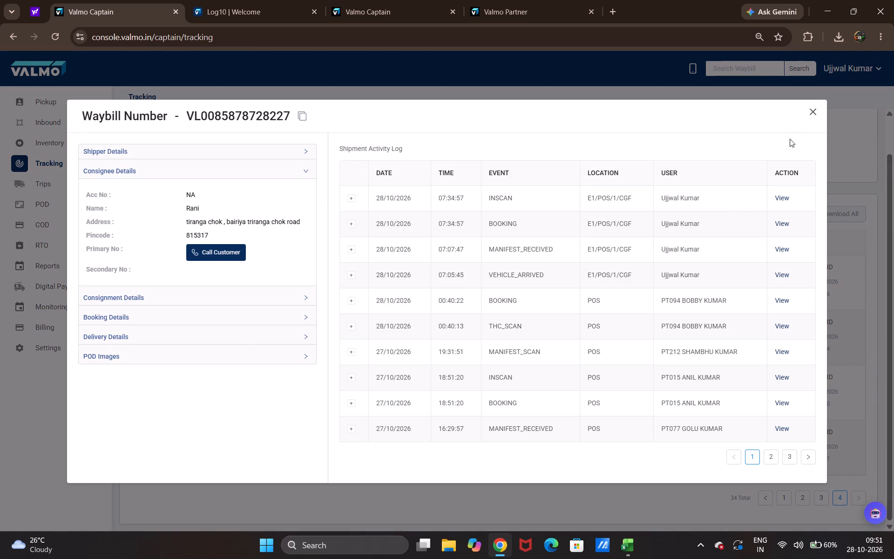
{"action": "left_click", "coordinate": [816, 103]}
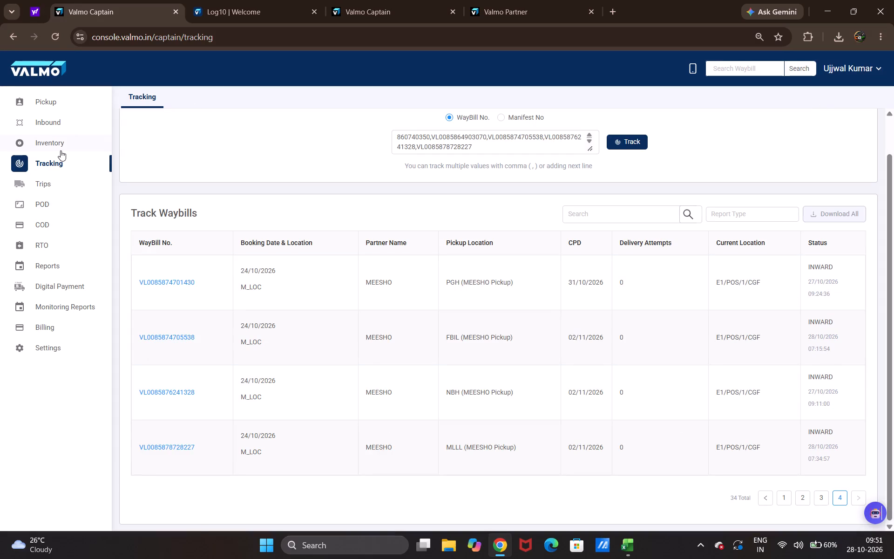
{"action": "left_click", "coordinate": [61, 150]}
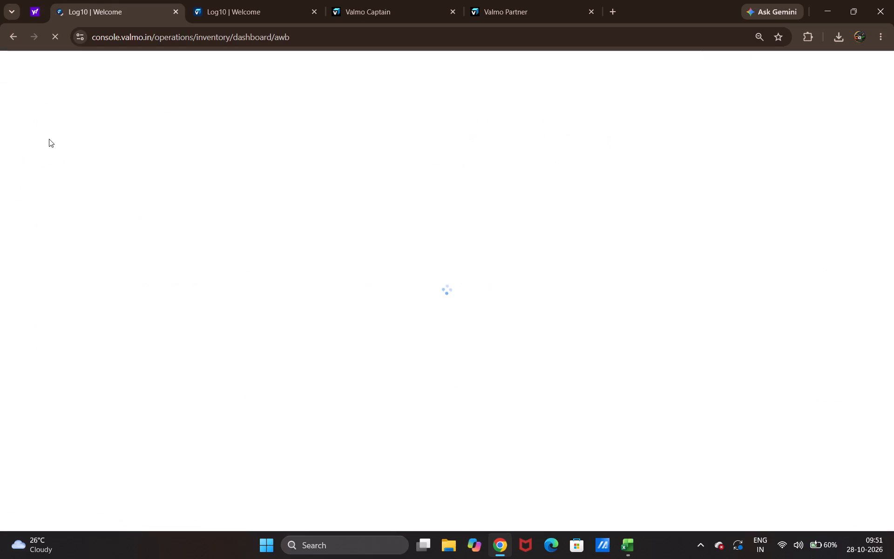
{"action": "scroll", "coordinate": [41, 137], "scroll_direction": "up", "scroll_amount": 1}
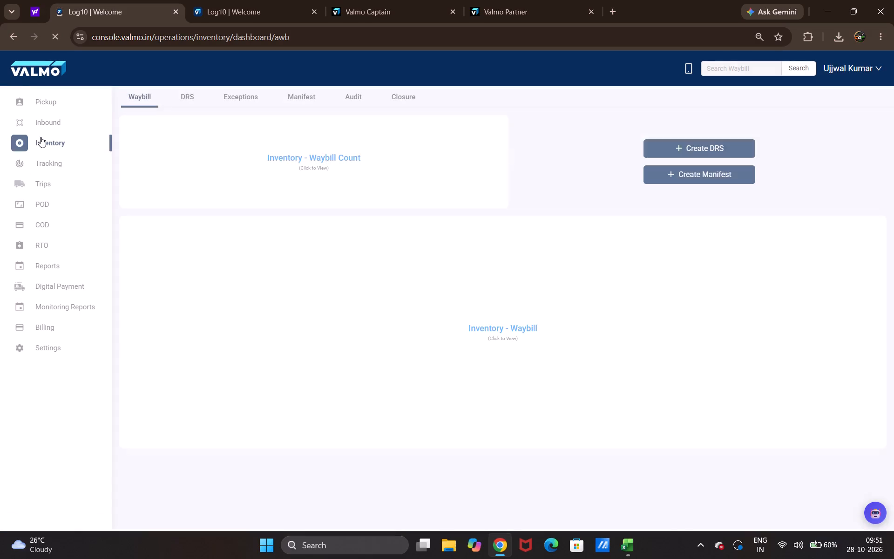
{"action": "left_click", "coordinate": [190, 92]}
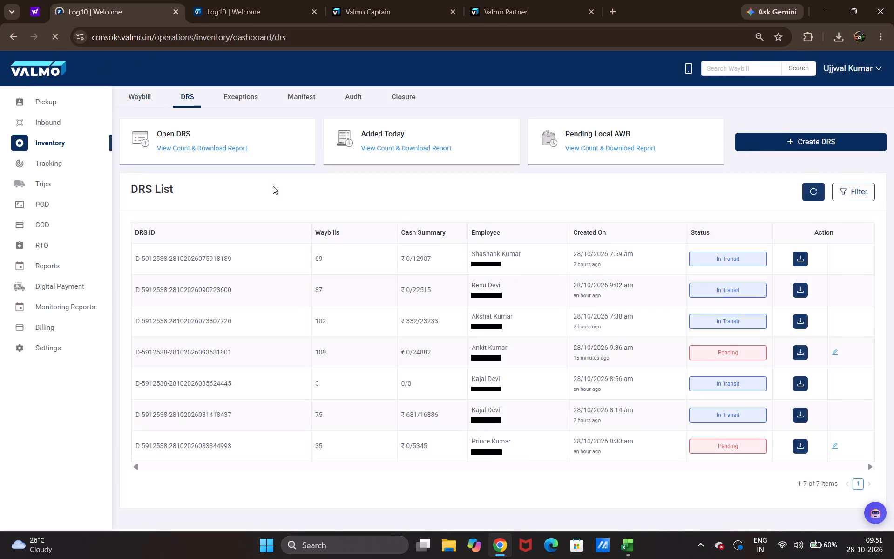
{"action": "left_click", "coordinate": [238, 97]}
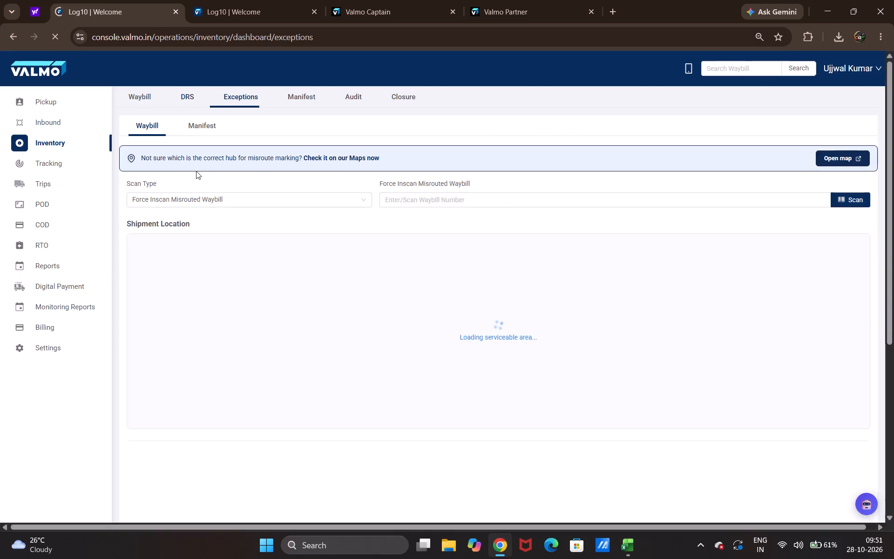
{"action": "left_click", "coordinate": [193, 198]}
{"action": "left_click", "coordinate": [188, 234]}
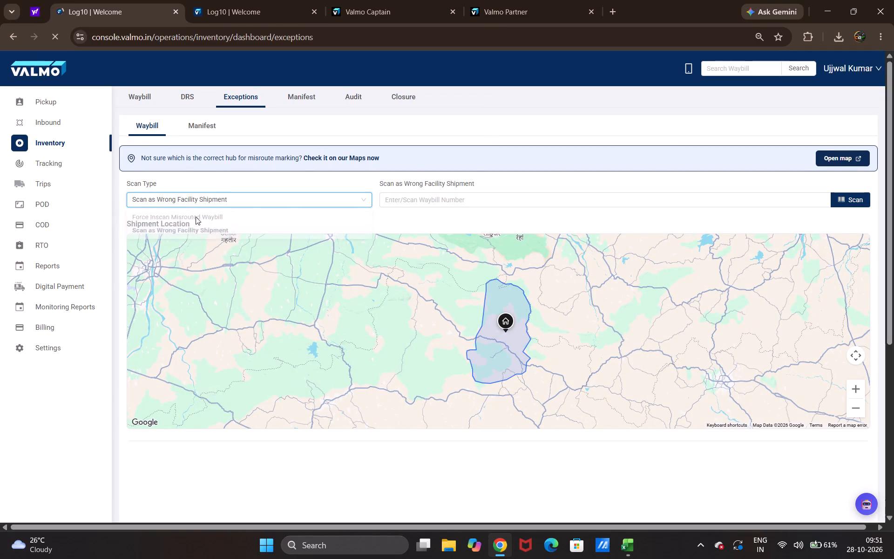
{"action": "left_click", "coordinate": [408, 198]}
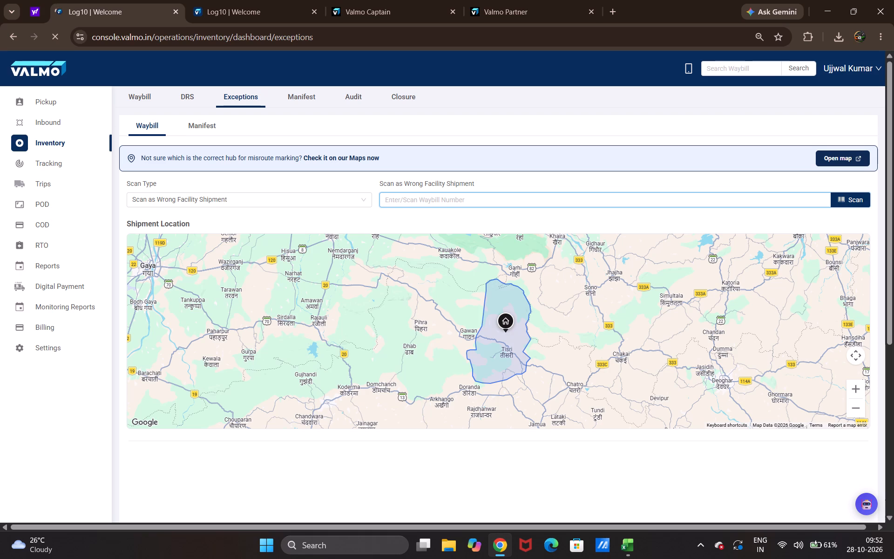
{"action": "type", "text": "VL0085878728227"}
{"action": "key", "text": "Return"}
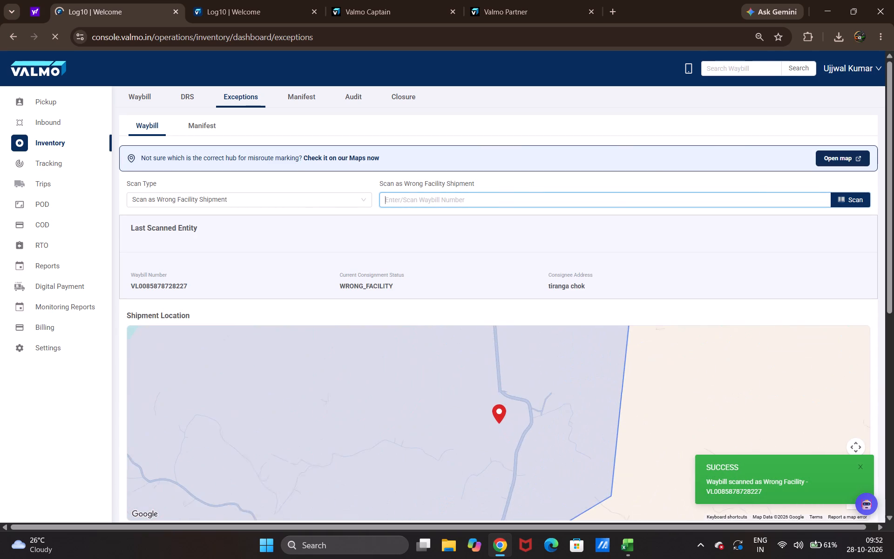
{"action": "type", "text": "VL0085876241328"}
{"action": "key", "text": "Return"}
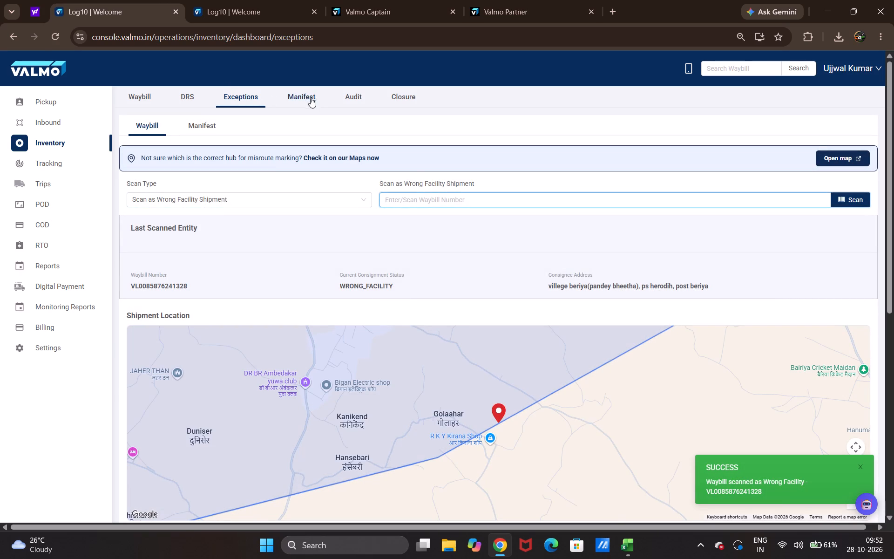
Create a new inventory manifest with ID SP52999767 and destination E2/POS/1/U2F.
{"action": "left_click", "coordinate": [307, 95]}
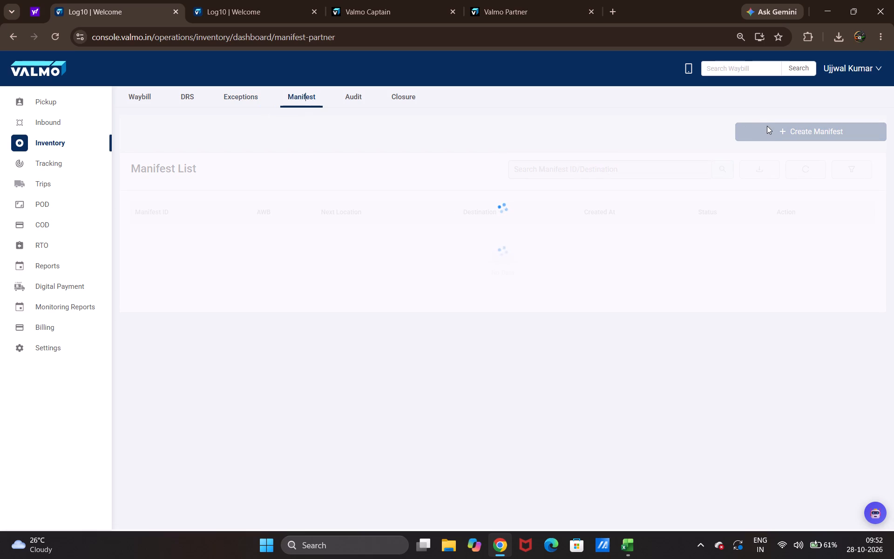
{"action": "left_click", "coordinate": [771, 129]}
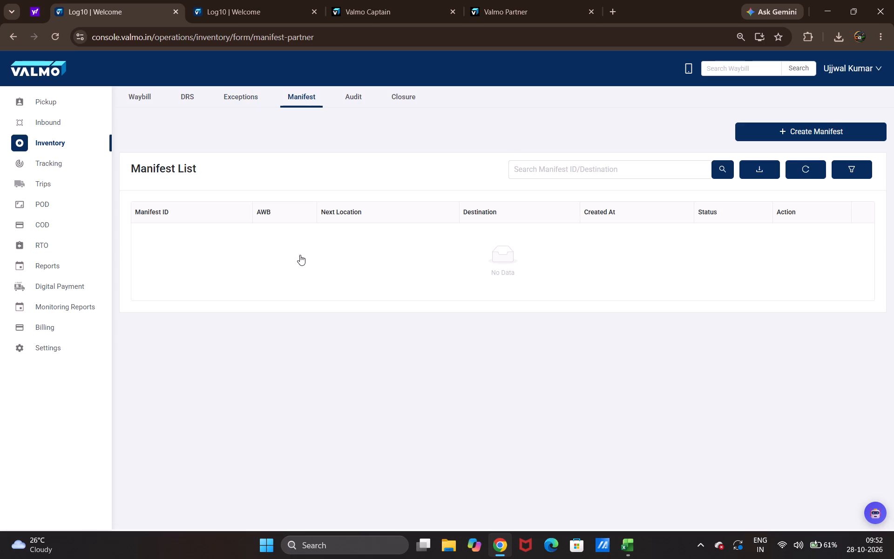
{"action": "left_click", "coordinate": [282, 188]}
{"action": "left_click", "coordinate": [281, 184]}
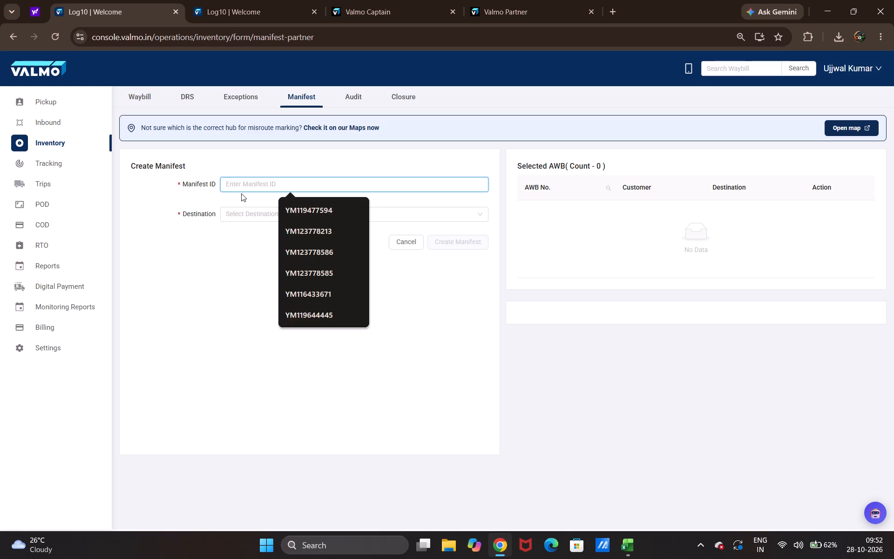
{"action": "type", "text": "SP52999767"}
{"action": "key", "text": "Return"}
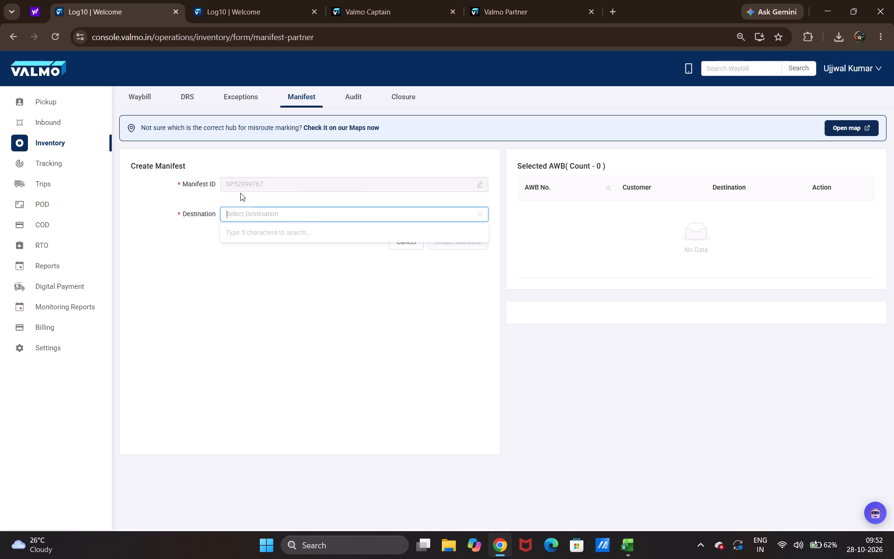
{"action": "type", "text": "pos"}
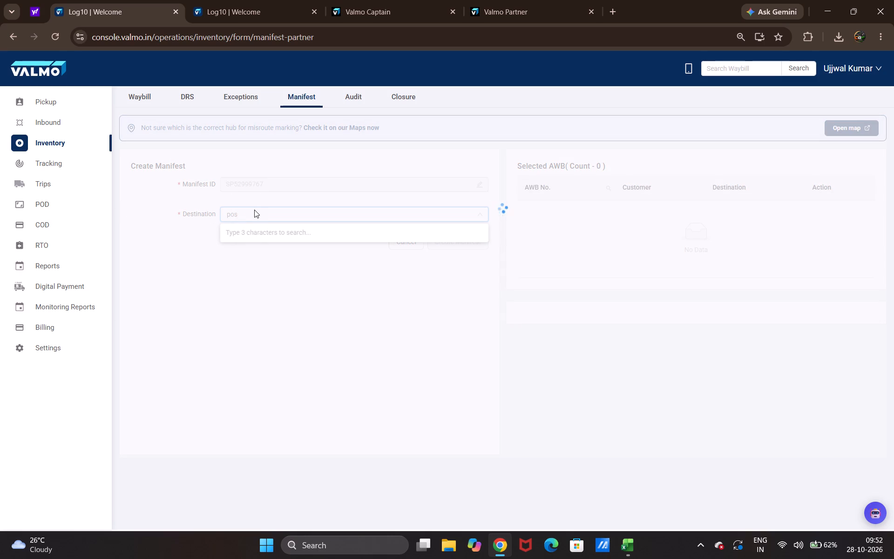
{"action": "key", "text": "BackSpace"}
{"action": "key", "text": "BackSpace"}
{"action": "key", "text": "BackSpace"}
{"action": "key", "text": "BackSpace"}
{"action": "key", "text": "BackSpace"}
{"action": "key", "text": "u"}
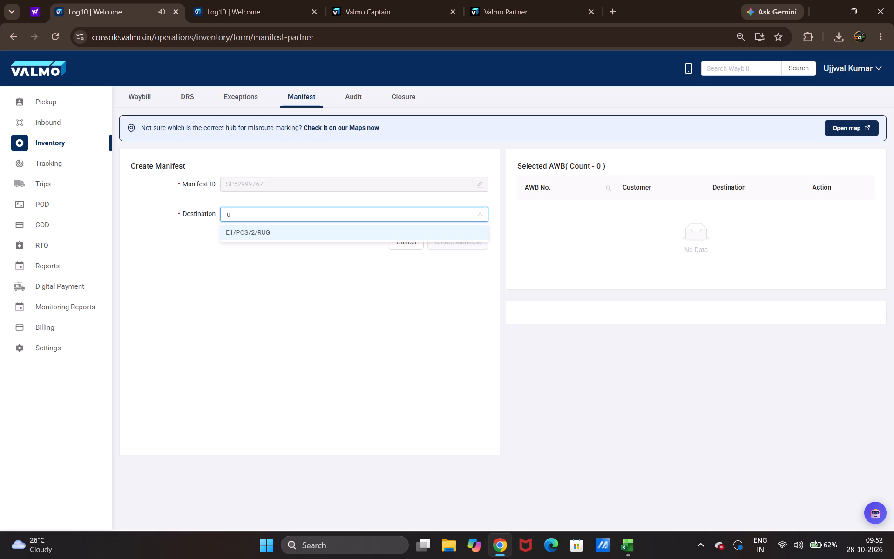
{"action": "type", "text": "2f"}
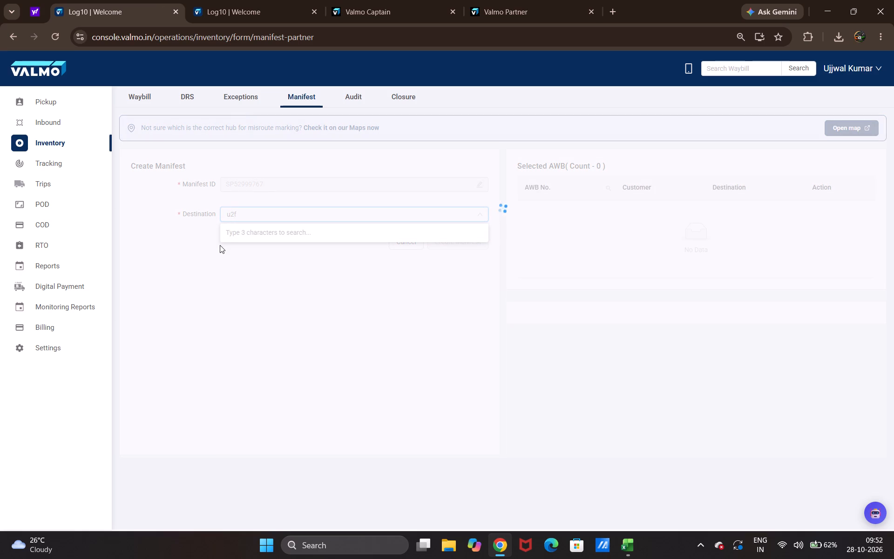
{"action": "left_click", "coordinate": [248, 231]}
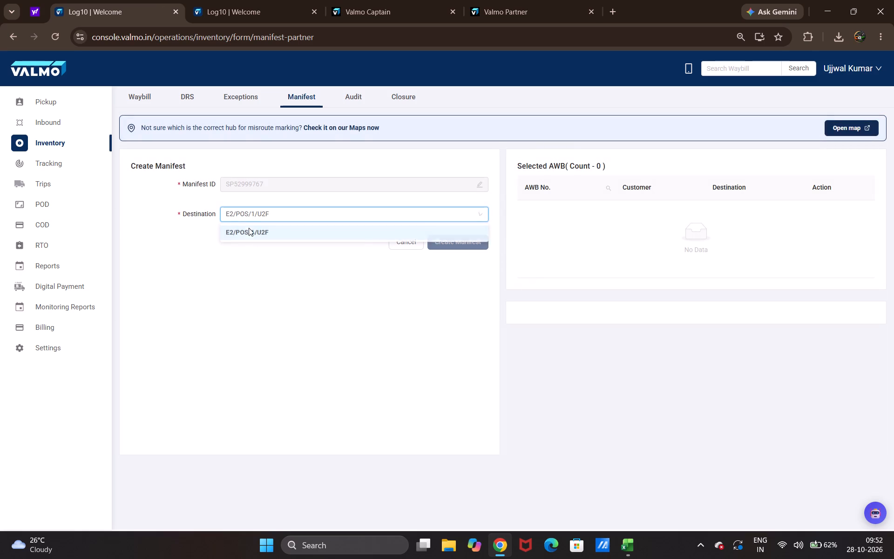
{"action": "left_click", "coordinate": [466, 237]}
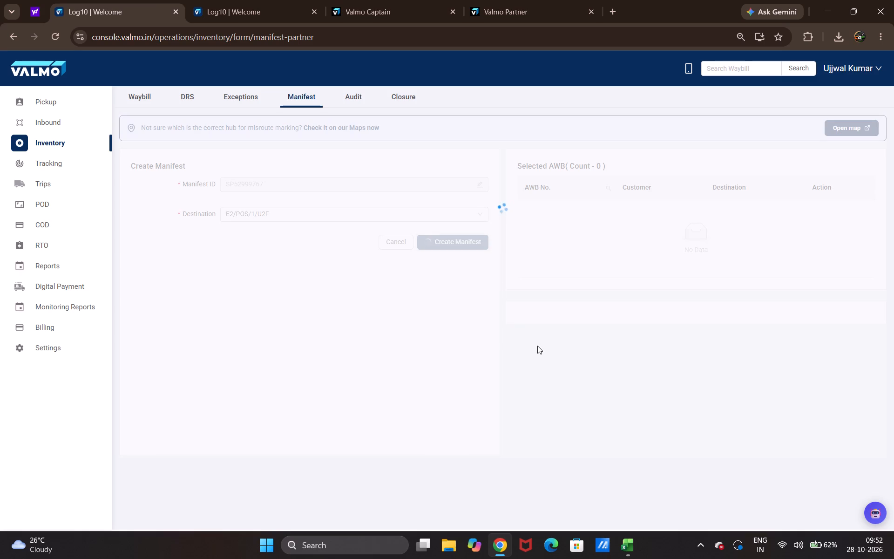
{"action": "left_click", "coordinate": [539, 353]}
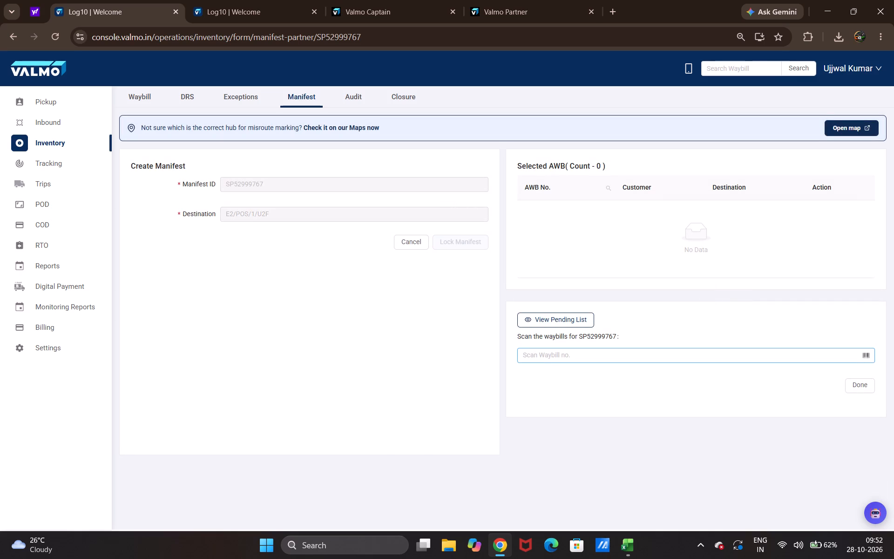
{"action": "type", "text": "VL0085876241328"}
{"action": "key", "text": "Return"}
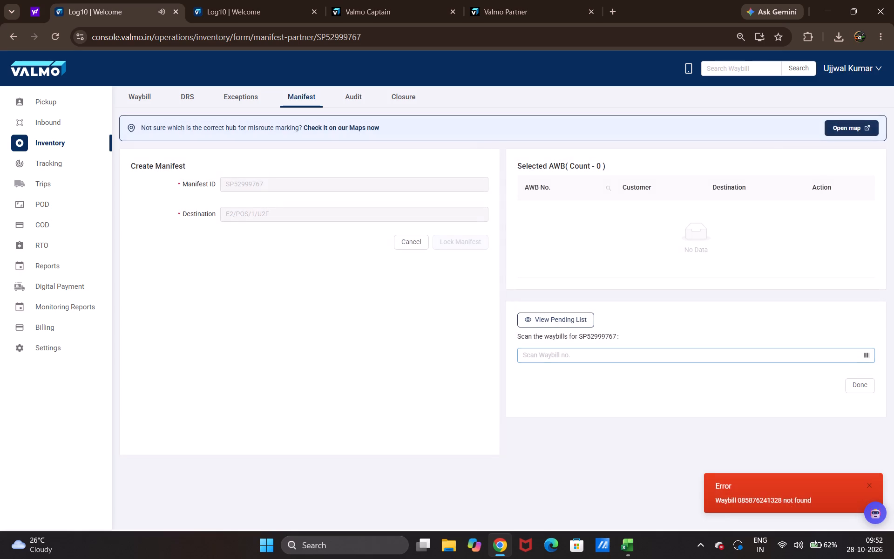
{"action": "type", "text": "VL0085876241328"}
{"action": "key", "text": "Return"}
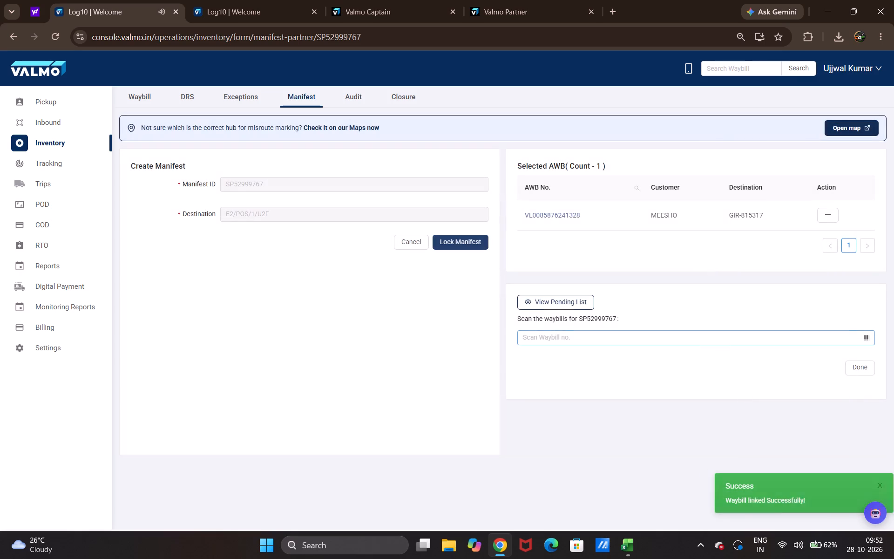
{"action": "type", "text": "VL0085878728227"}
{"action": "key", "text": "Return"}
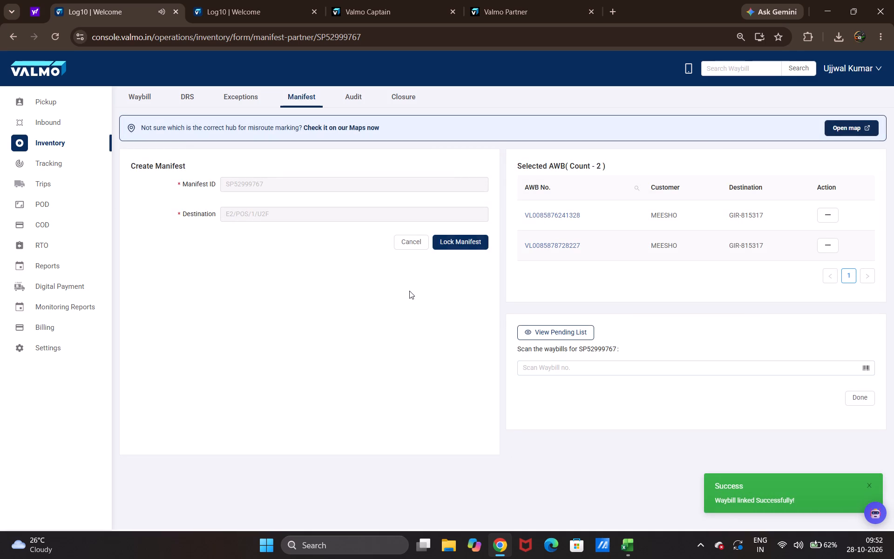
Lock manifest SP52999767.
{"action": "left_click", "coordinate": [466, 236]}
{"action": "left_click", "coordinate": [393, 176]}
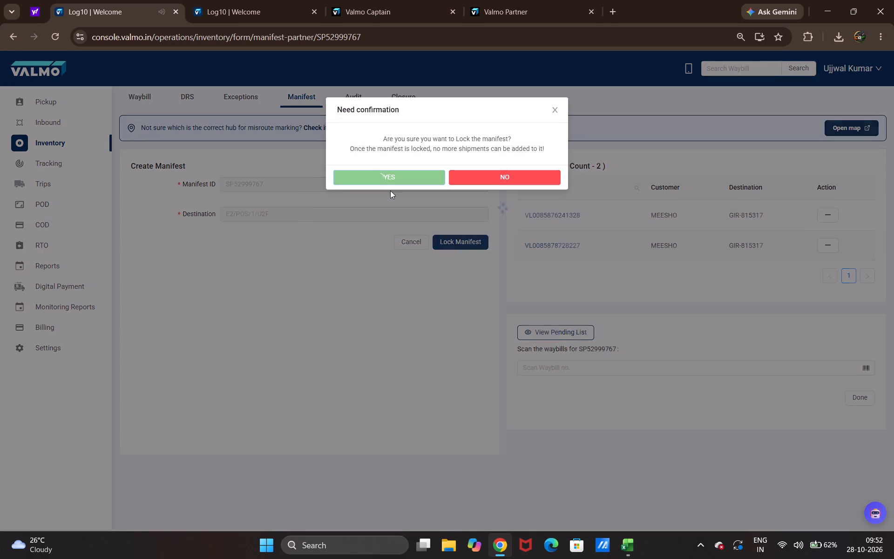
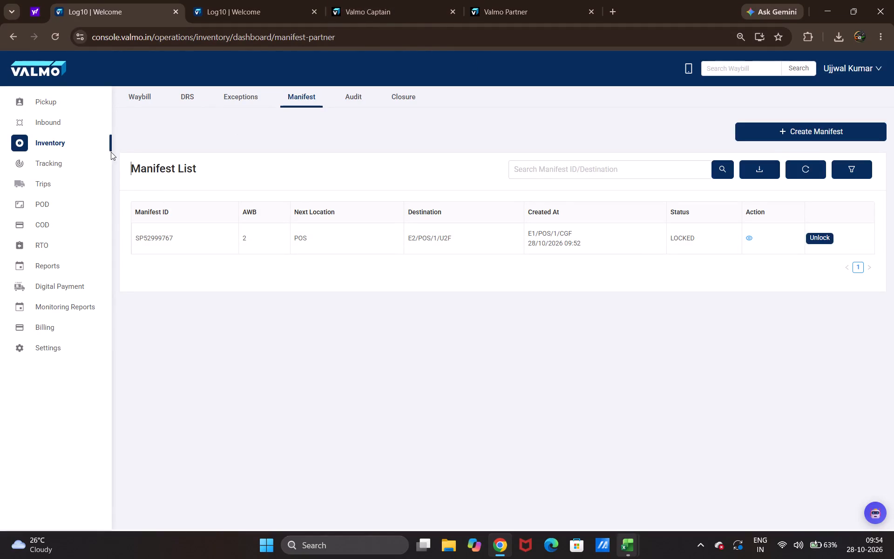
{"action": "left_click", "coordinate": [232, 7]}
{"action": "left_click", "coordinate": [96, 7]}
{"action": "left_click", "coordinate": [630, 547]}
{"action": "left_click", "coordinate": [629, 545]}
Open the Inbound shipment scan page of the Valmo console.
{"action": "left_click", "coordinate": [49, 126]}
{"action": "left_click", "coordinate": [54, 138]}
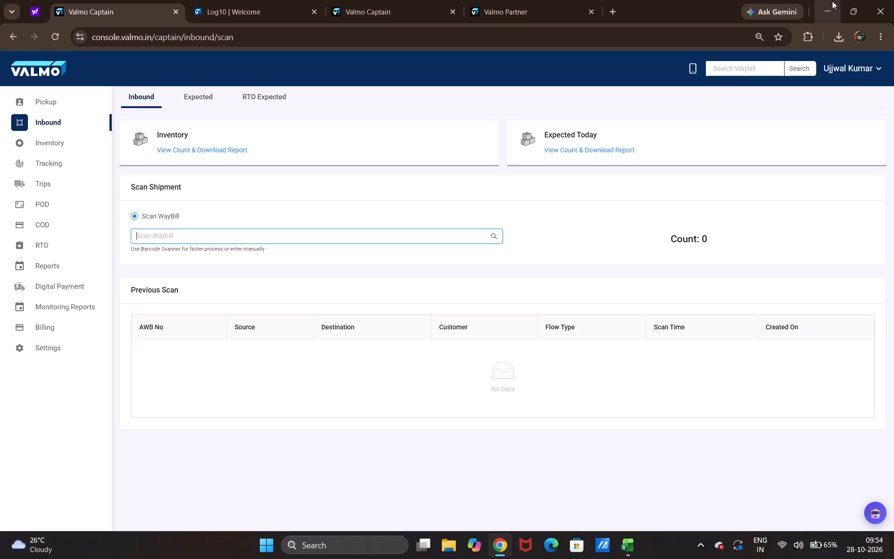
Clear the desktop by closing the inventory waybill workbook, the rto-bulk-upload-template workbook and the Valmo Chrome window.
{"action": "left_click", "coordinate": [832, 1]}
{"action": "left_click", "coordinate": [818, 15]}
{"action": "triple_click", "coordinate": [819, 15]}
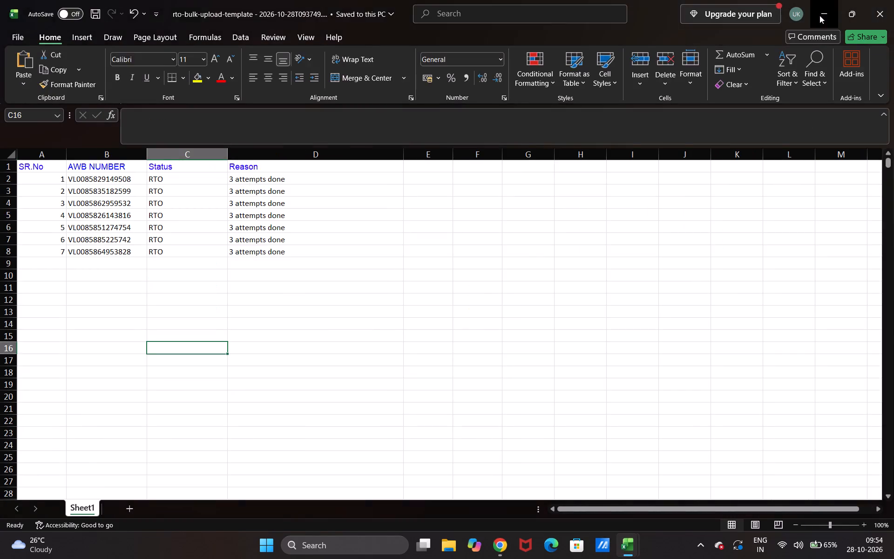
{"action": "left_click", "coordinate": [629, 539]}
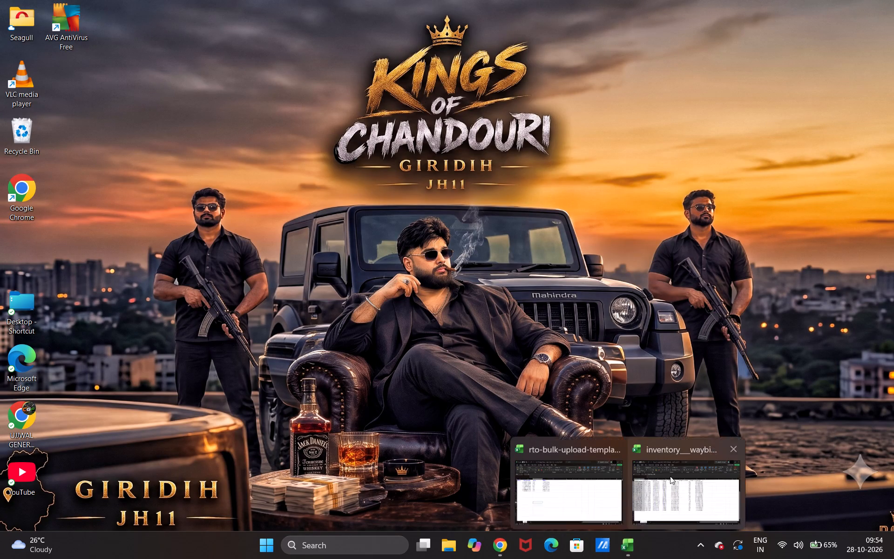
{"action": "left_click", "coordinate": [734, 442]}
{"action": "left_click", "coordinate": [675, 449]}
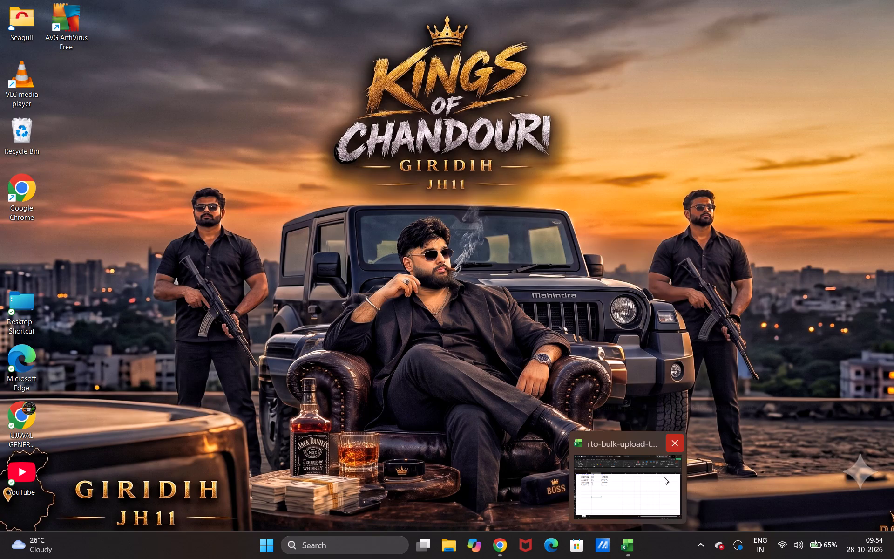
{"action": "left_click", "coordinate": [555, 442]}
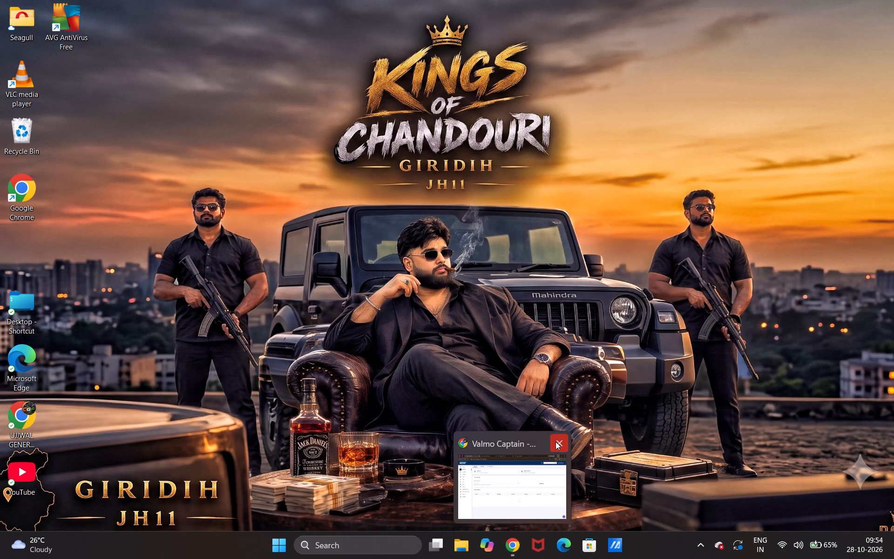
Bring up the computer's power options.
{"action": "left_click", "coordinate": [274, 551]}
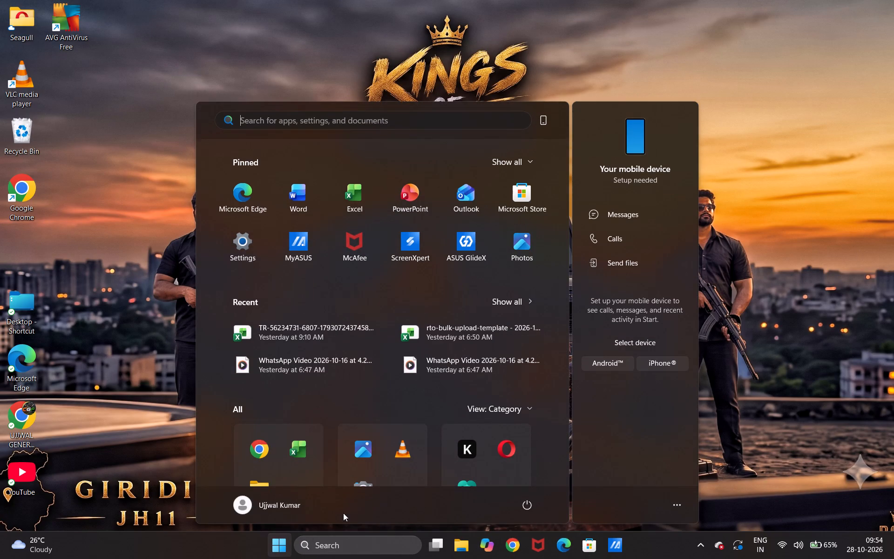
{"action": "left_click", "coordinate": [520, 502]}
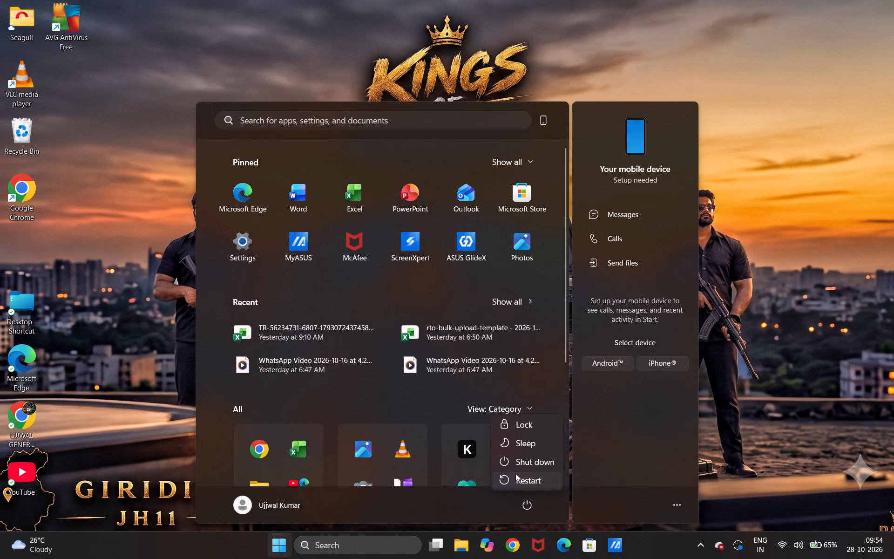